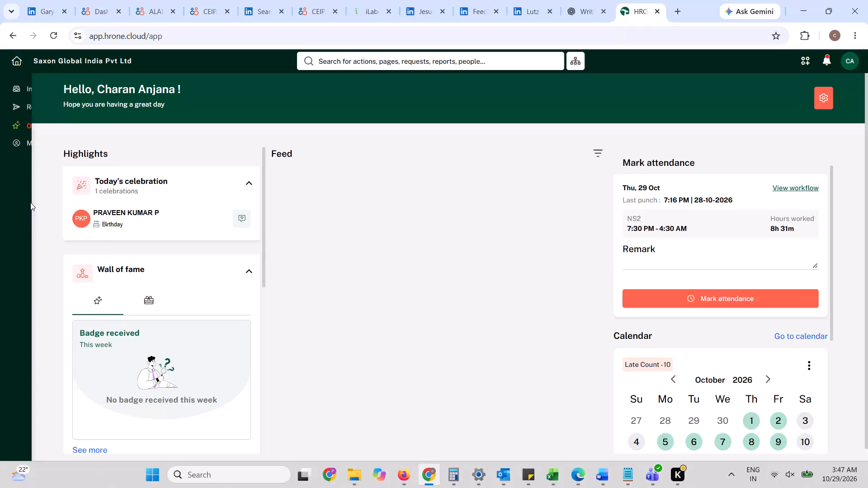
Open the My space section of the HR portal from the home page.
left_click(30, 141)
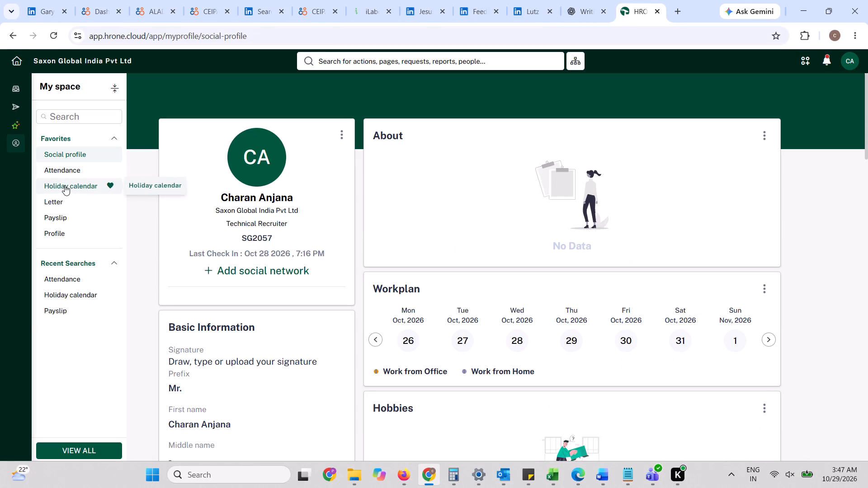
Open the Attendance calendar from the My space favorites.
left_click(52, 171)
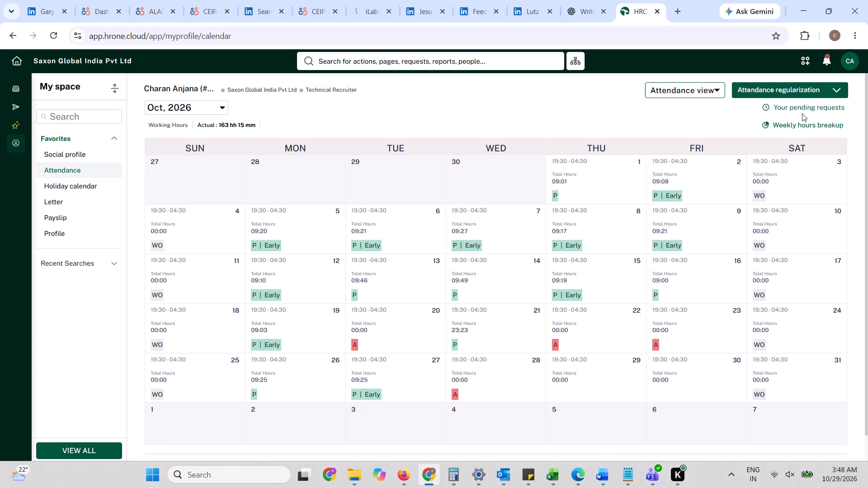
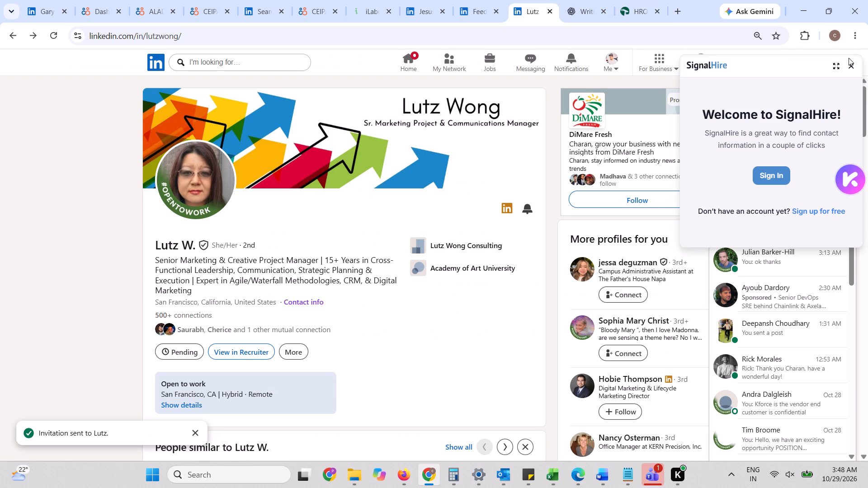
Dismiss the SignalHire sign-in pop-up on the LinkedIn profile and switch back to the HROne attendance calendar.
left_click(851, 63)
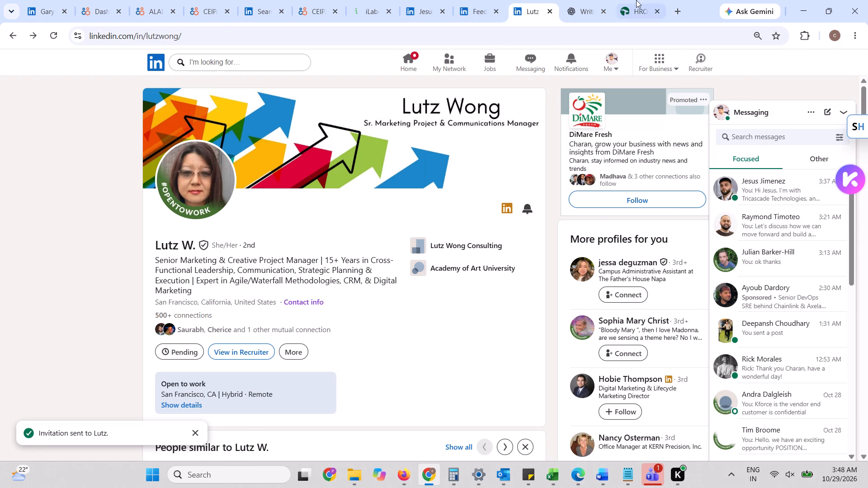
left_click(638, 1)
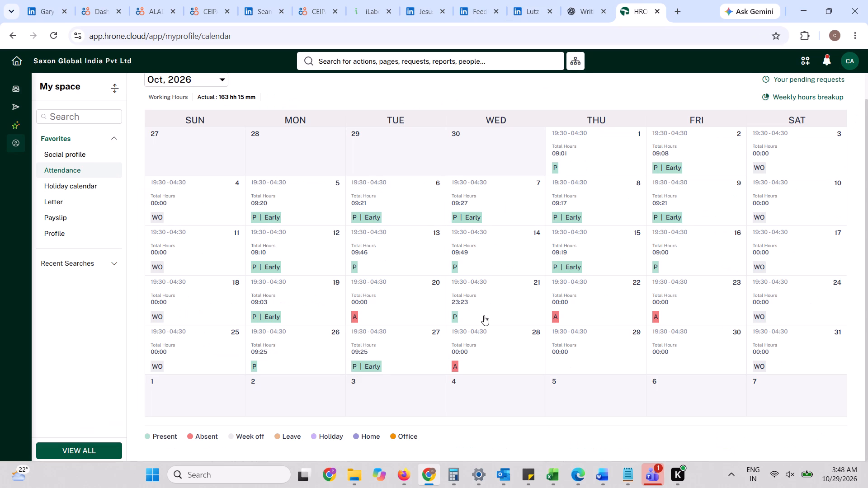
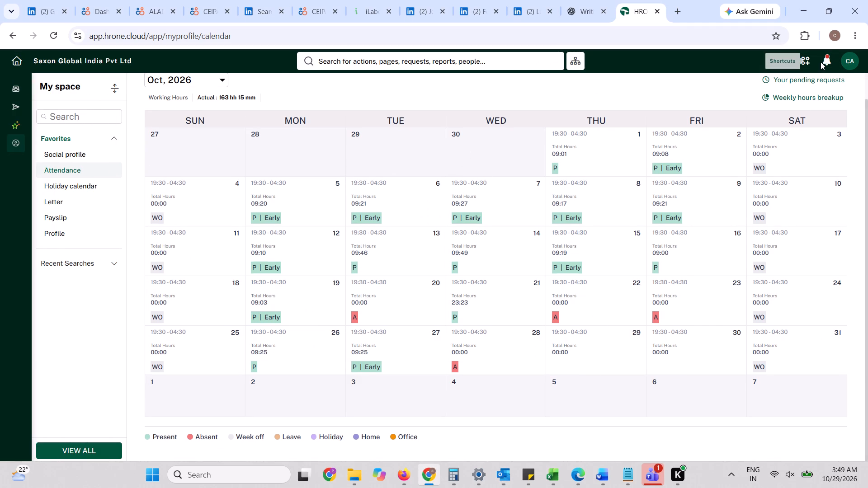
Review the HR portal's notifications about attendance requests and check the discussions alongside them.
left_click(823, 60)
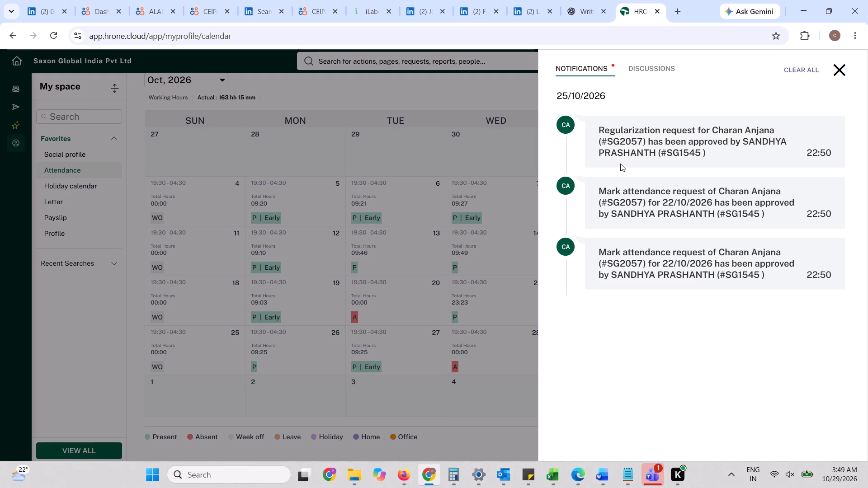
left_click(647, 72)
left_click(594, 68)
Close the notifications pane covering the attendance calendar.
left_click(841, 73)
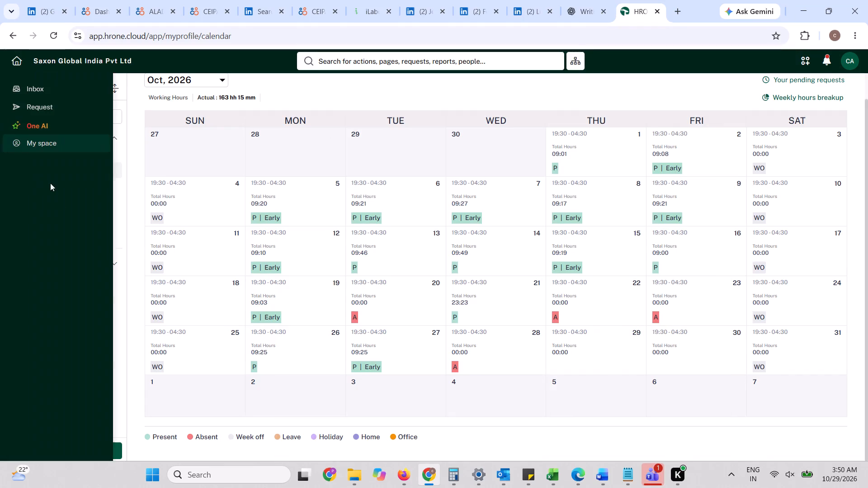
Start a new attendance regularization request from the Request section.
left_click(44, 108)
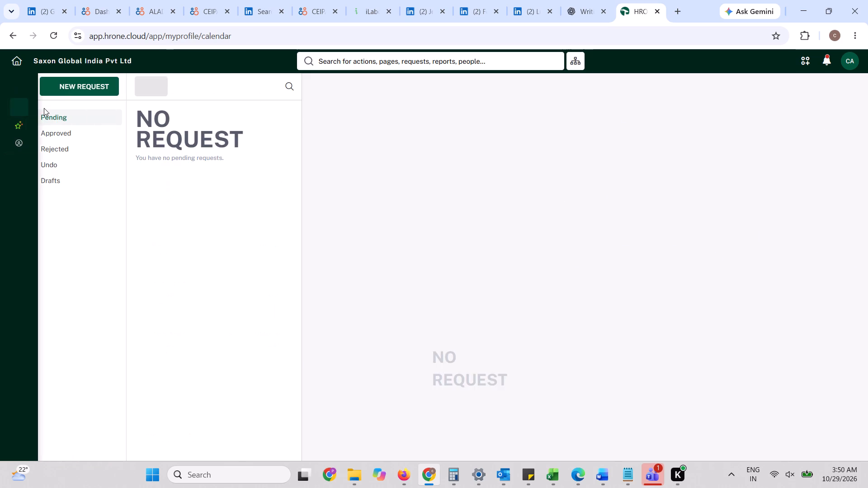
left_click(85, 87)
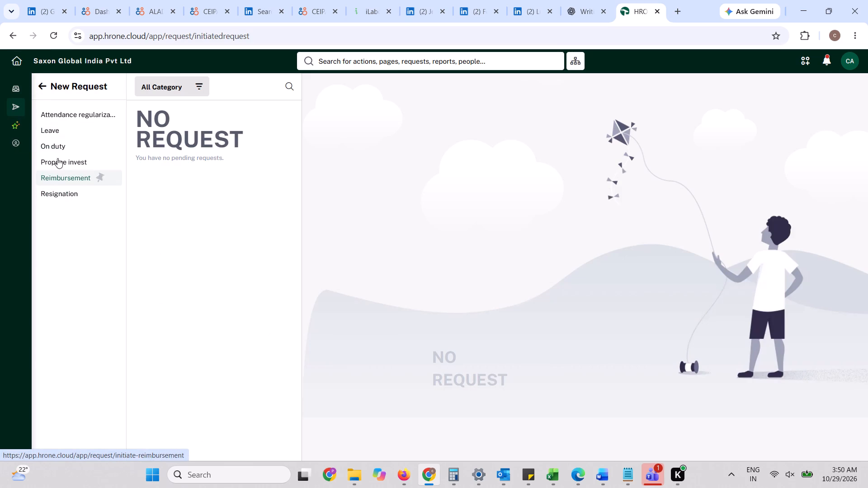
left_click(64, 117)
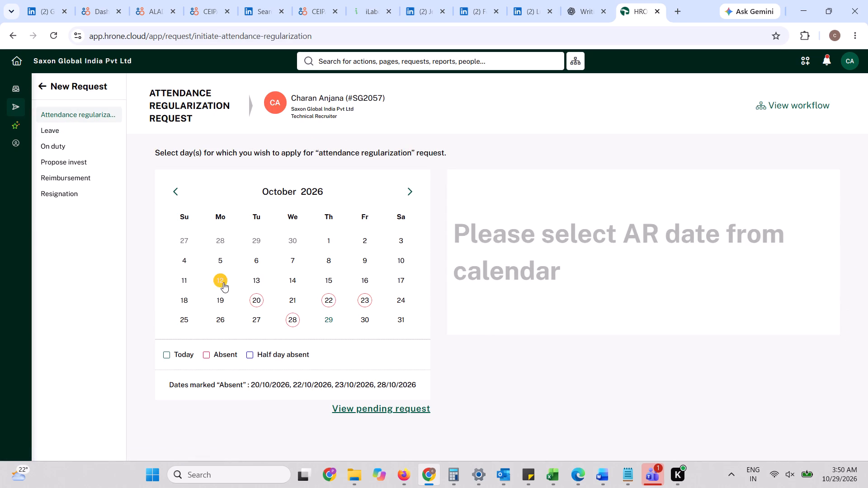
Choose the absent day 23 October 2026 as the date for the attendance regularization request.
left_click(252, 300)
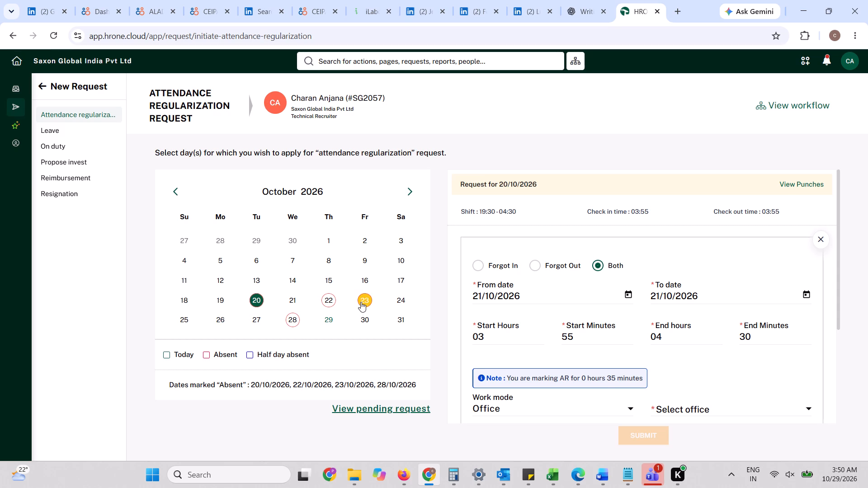
left_click(361, 302)
left_click(255, 297)
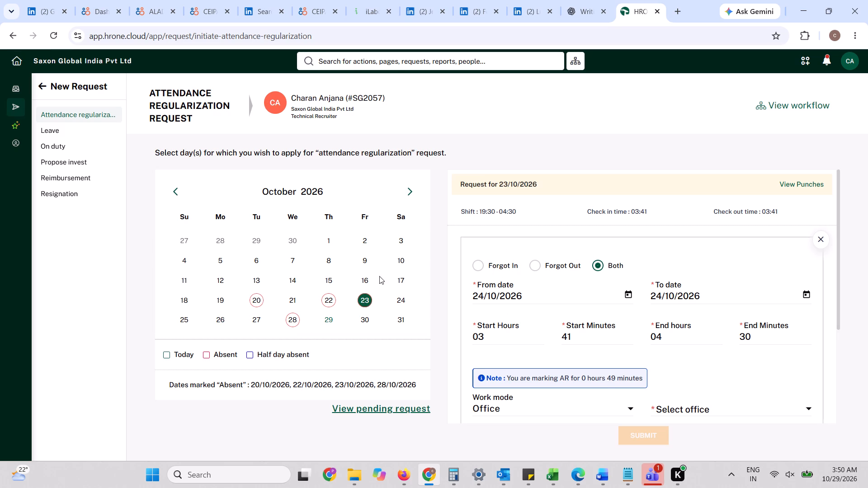
left_click(364, 297)
left_click(364, 297)
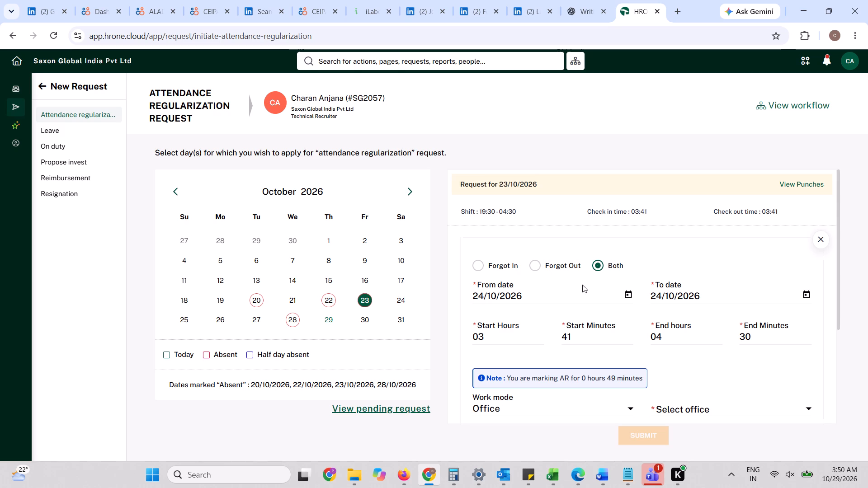
Set both the From date and the To date of the request to 23/10/2026.
scroll(565, 324, "down", 1)
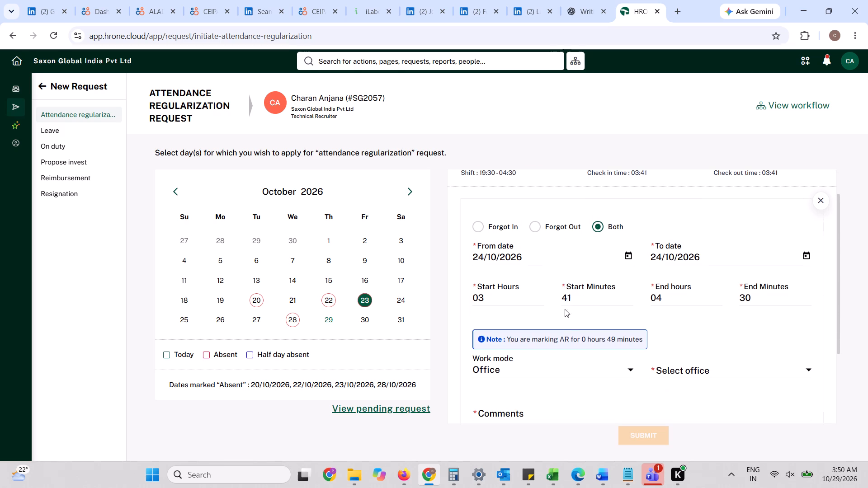
left_click(628, 254)
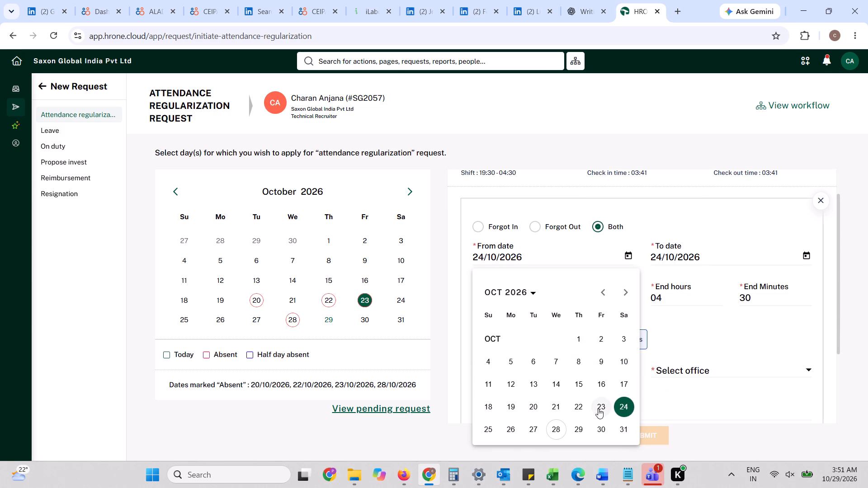
left_click(599, 408)
left_click(804, 256)
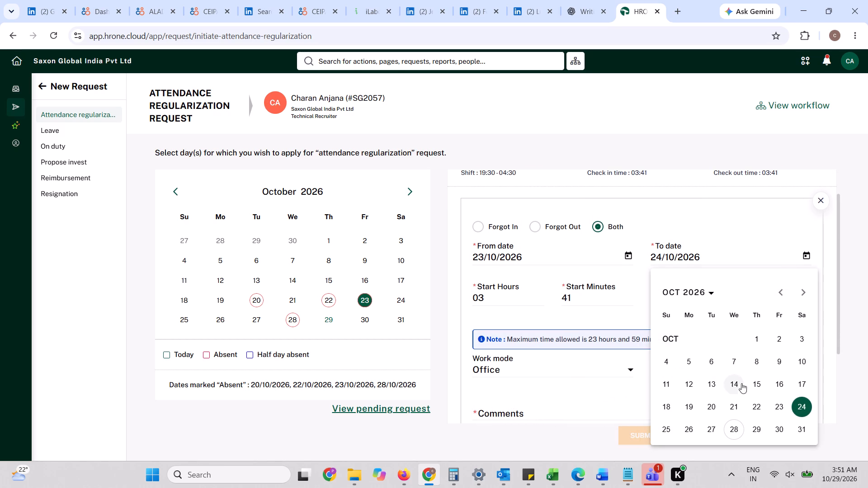
left_click(780, 411)
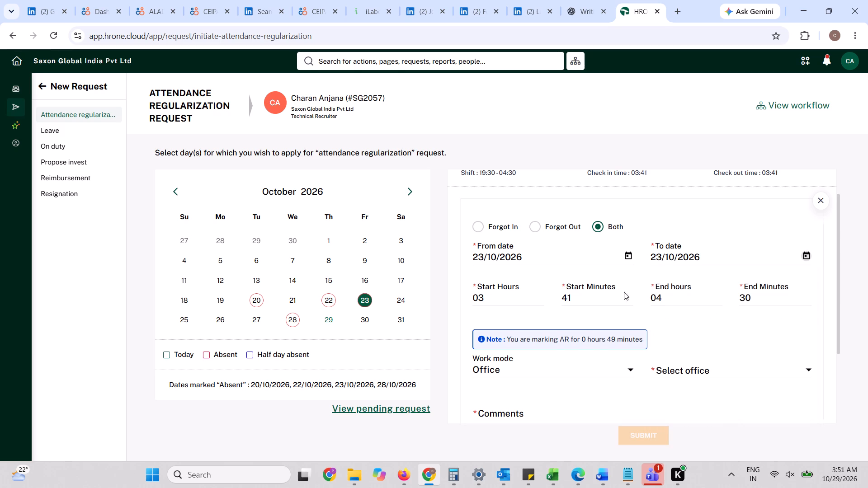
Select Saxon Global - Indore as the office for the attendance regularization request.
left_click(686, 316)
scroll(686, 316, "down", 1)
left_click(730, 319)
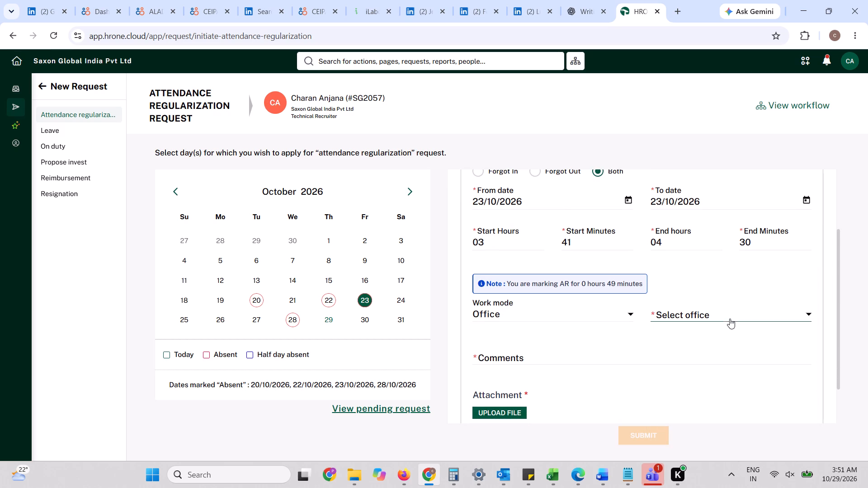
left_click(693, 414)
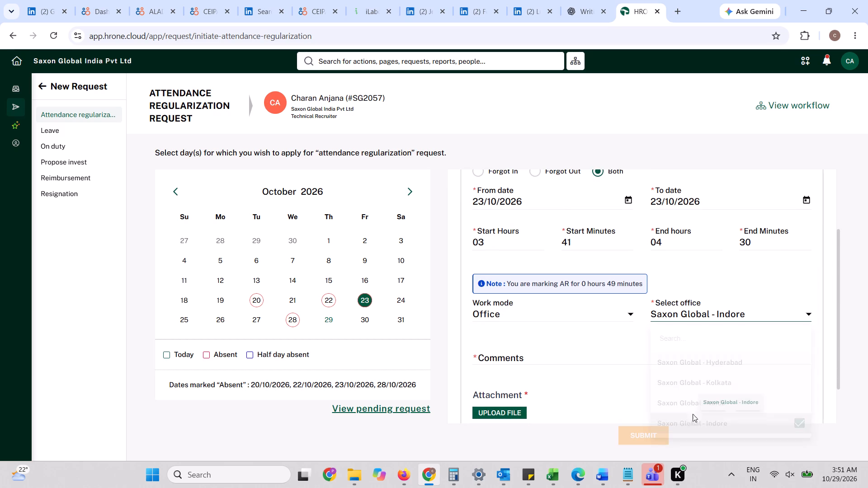
Set the request's work mode to Remote.
left_click(522, 314)
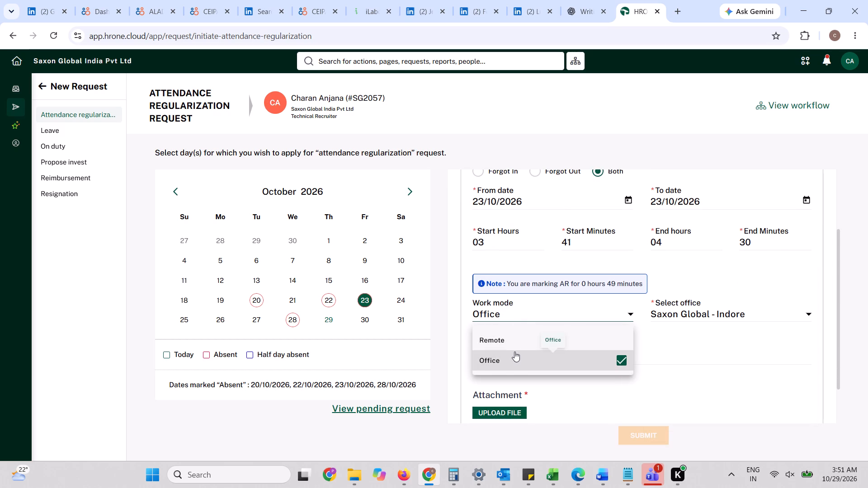
left_click(502, 340)
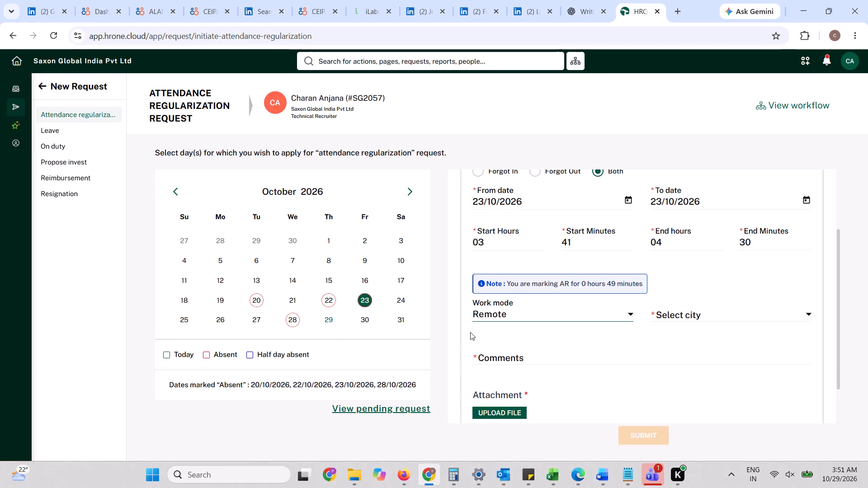
Enter "forgot to in" as the comment on the attendance regularization request.
scroll(470, 332, "down", 1)
left_click(503, 297)
left_click(503, 300)
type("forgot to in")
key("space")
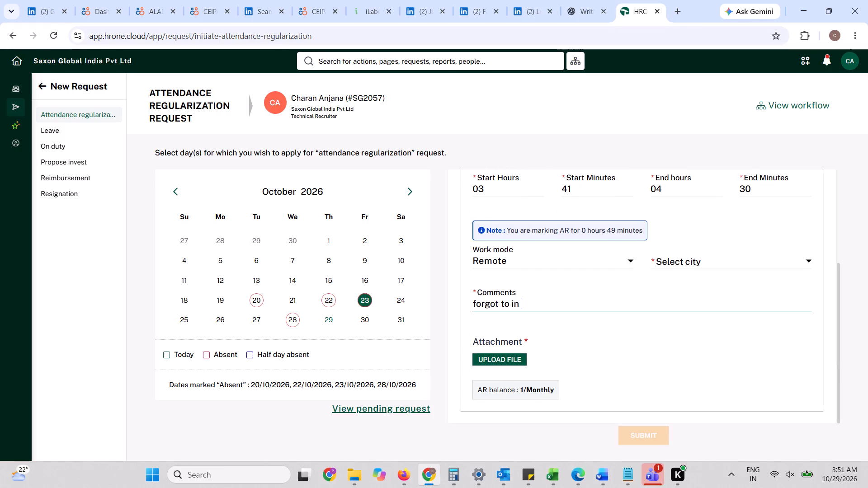
left_click(562, 347)
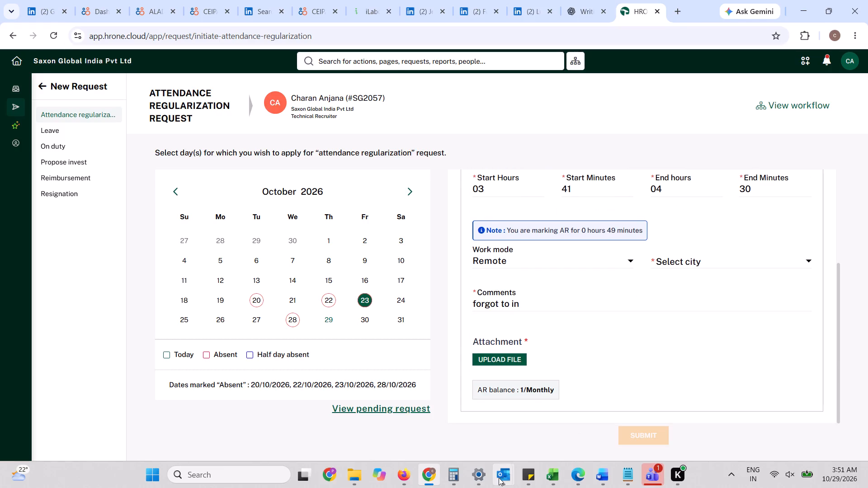
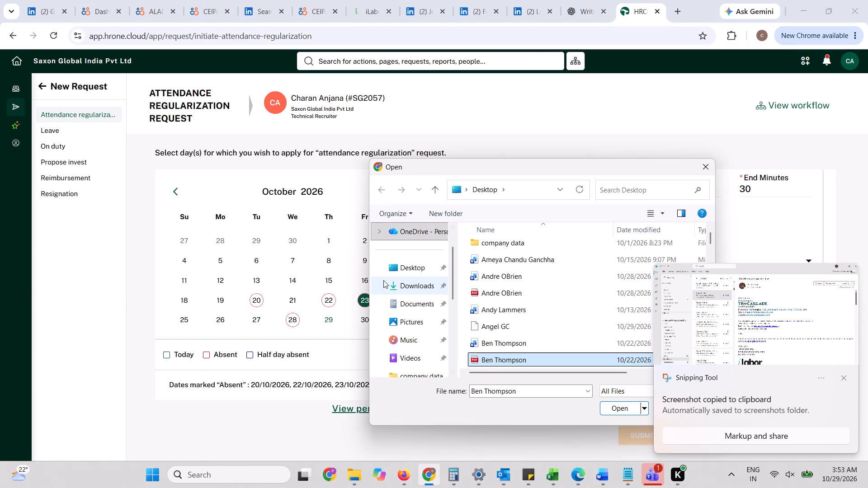
Browse from Downloads to the Gallery folder to locate the screenshot for the attendance regularization request's attachment.
left_click(395, 282)
scroll(404, 336, "down", 1)
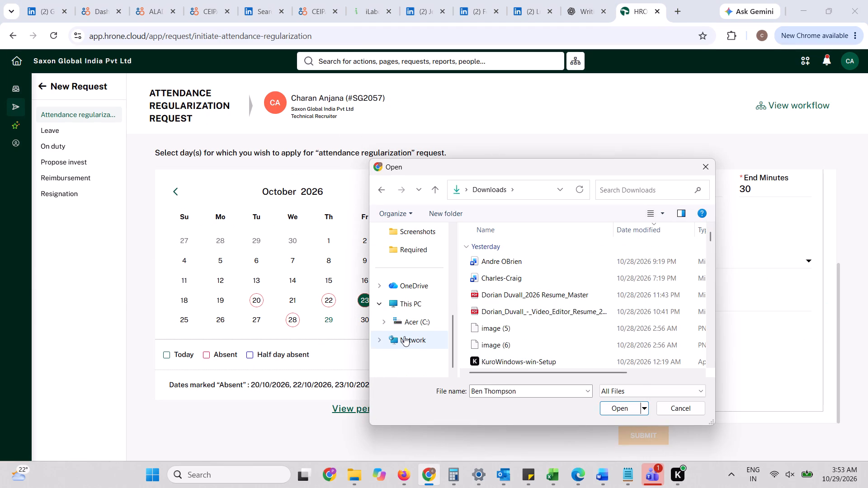
scroll(404, 336, "down", 1)
scroll(414, 310, "up", 8)
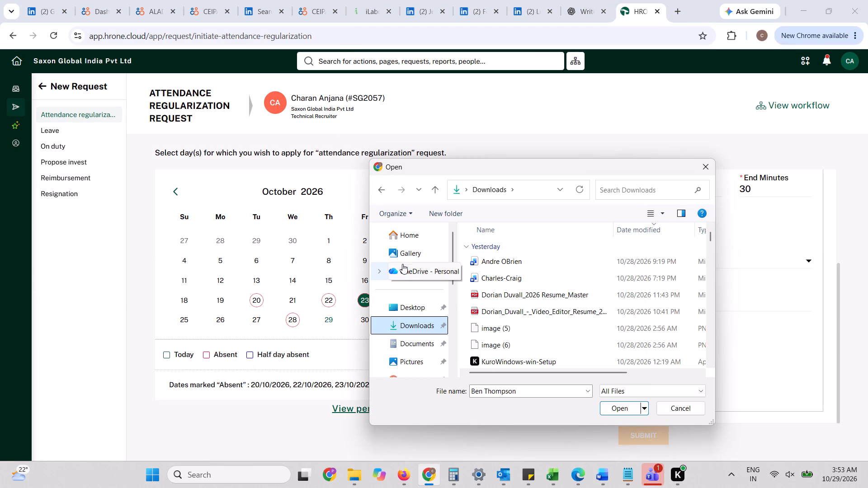
left_click(404, 257)
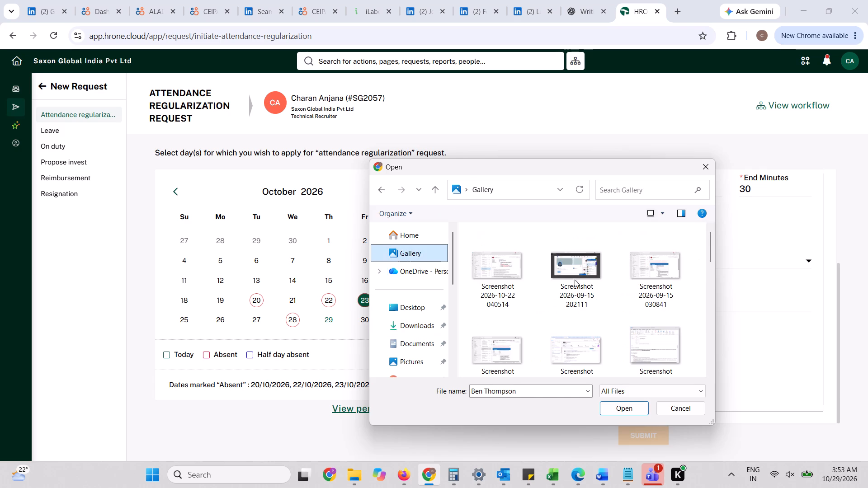
left_click(574, 272)
scroll(541, 334, "down", 7)
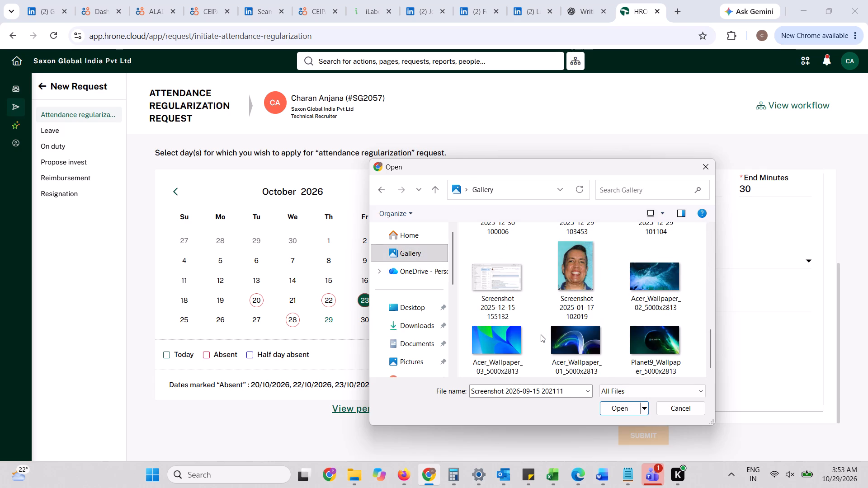
scroll(541, 334, "down", 10)
scroll(628, 362, "down", 2)
scroll(628, 362, "up", 13)
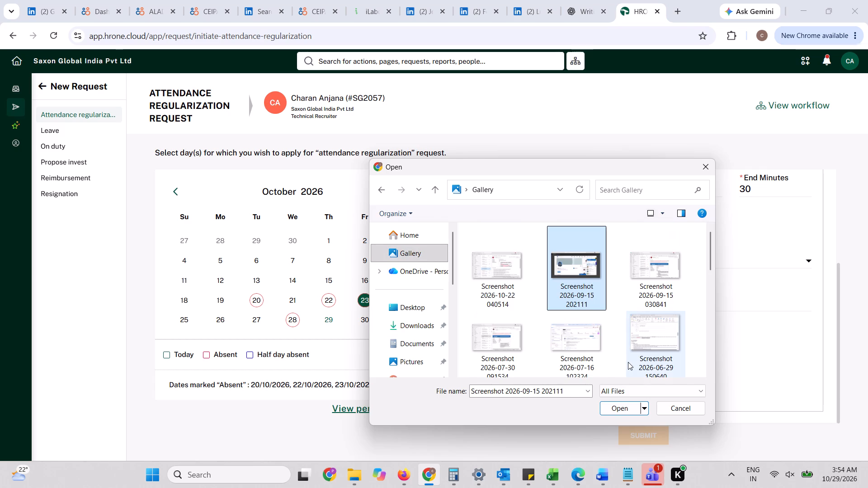
scroll(628, 362, "up", 6)
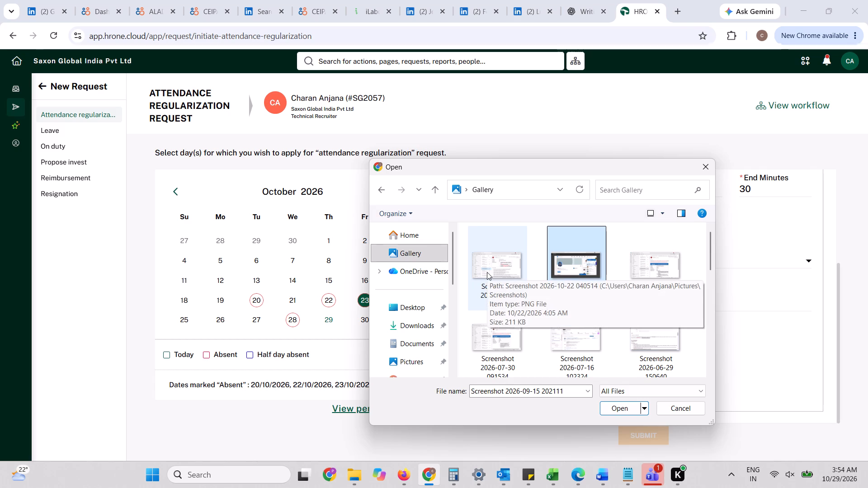
left_click(487, 272)
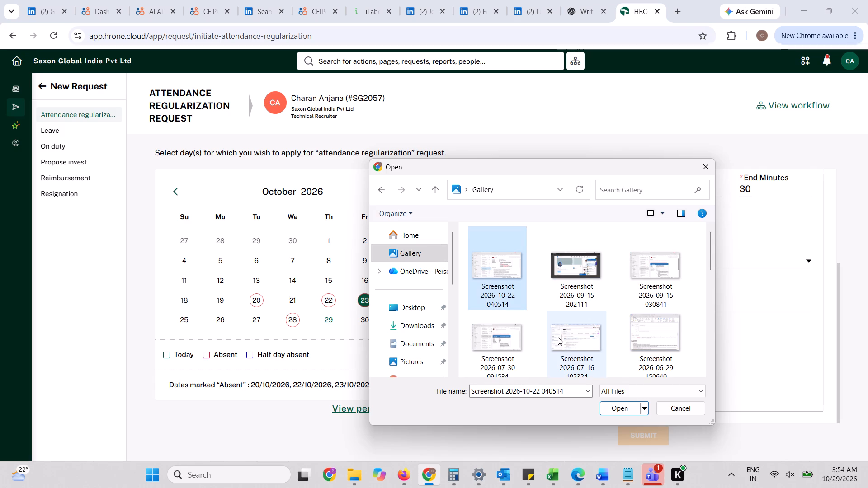
Look through the saved screenshots in the Gallery for a proof image for the request, and close the file picker without attaching one.
scroll(558, 337, "down", 3)
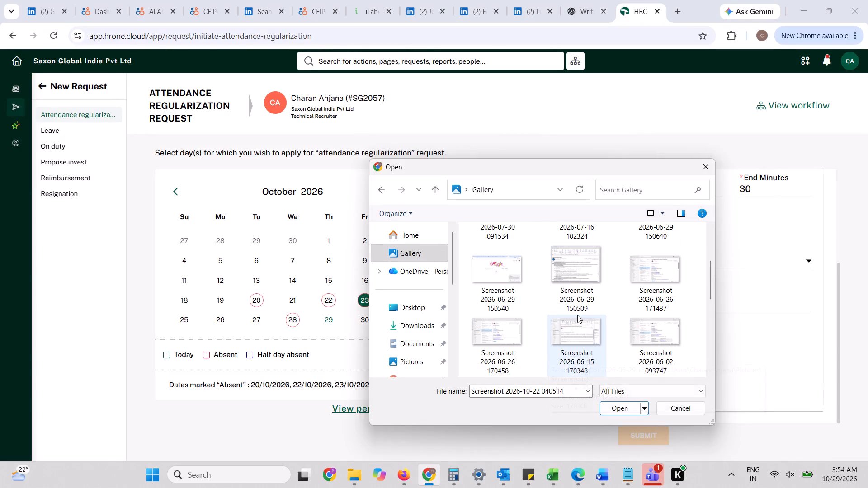
left_click(581, 272)
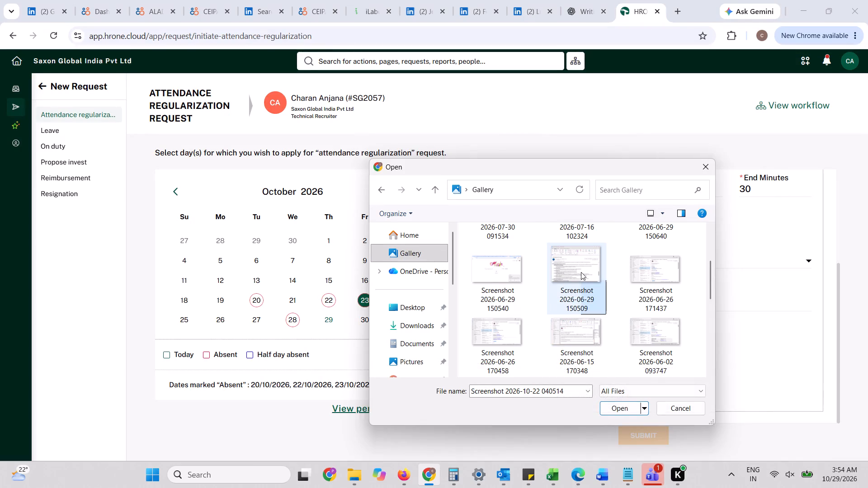
scroll(581, 272, "left", 1)
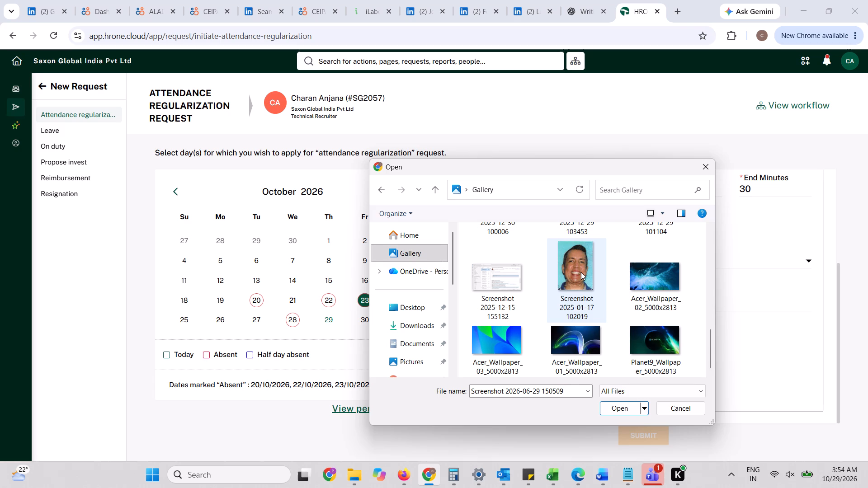
scroll(581, 272, "left", 1)
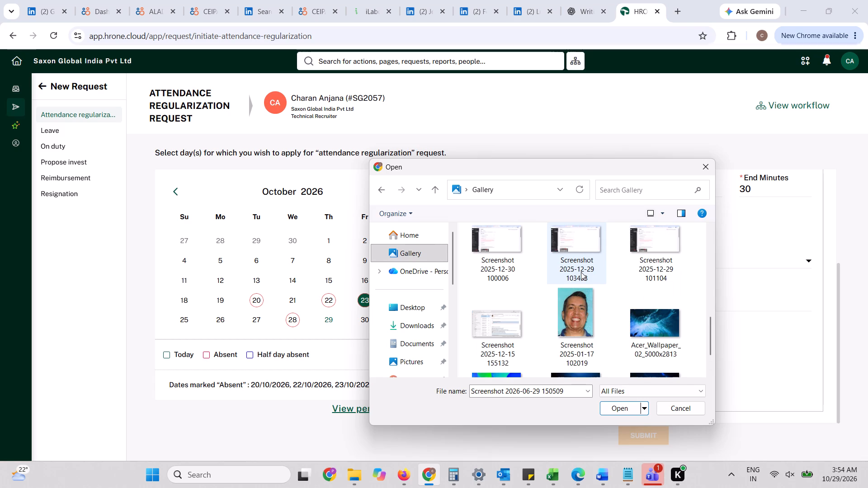
scroll(581, 272, "left", 4)
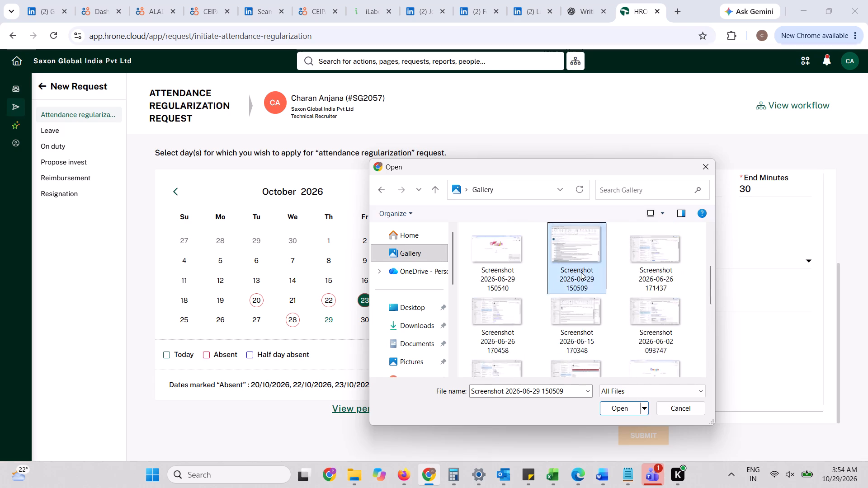
scroll(581, 272, "left", 1)
scroll(581, 272, "up", 6)
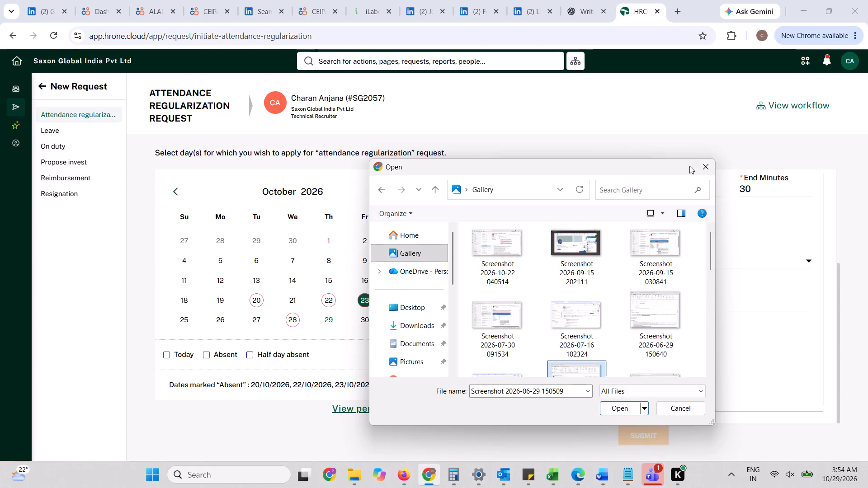
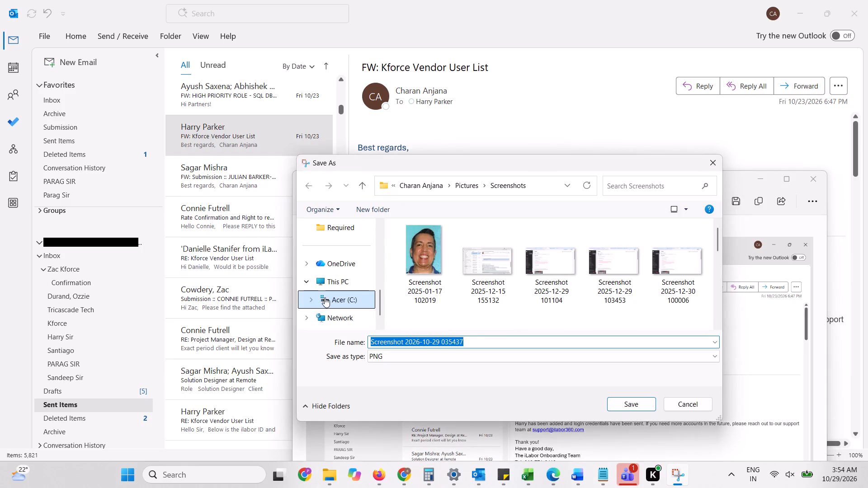
Save the screenshot of the sent 23 October email to the Desktop as a PNG, keeping the suggested file name.
scroll(325, 297, "up", 7)
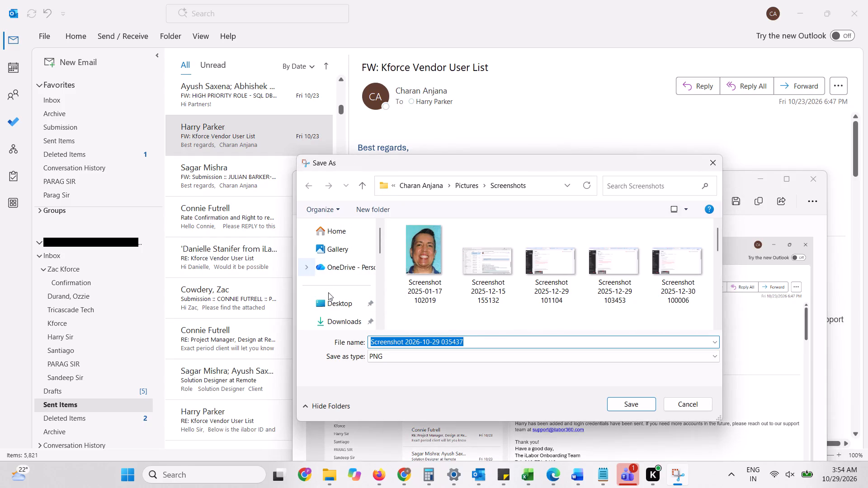
triple_click(328, 296)
left_click(625, 398)
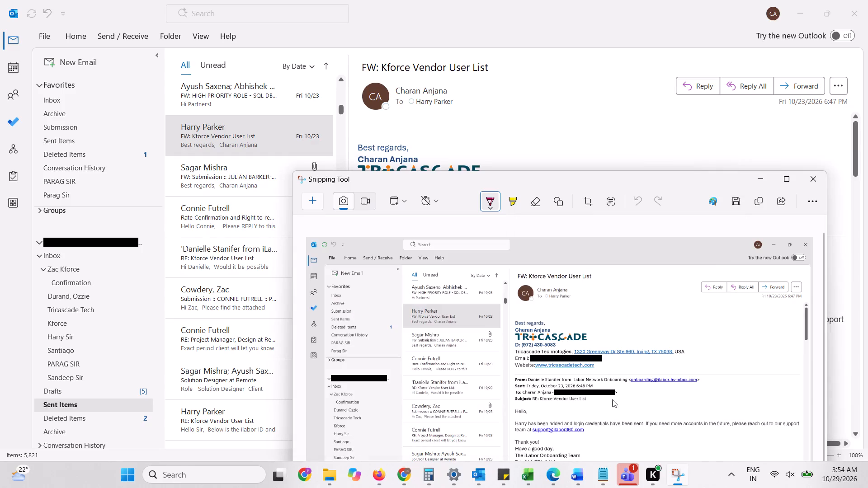
left_click(406, 477)
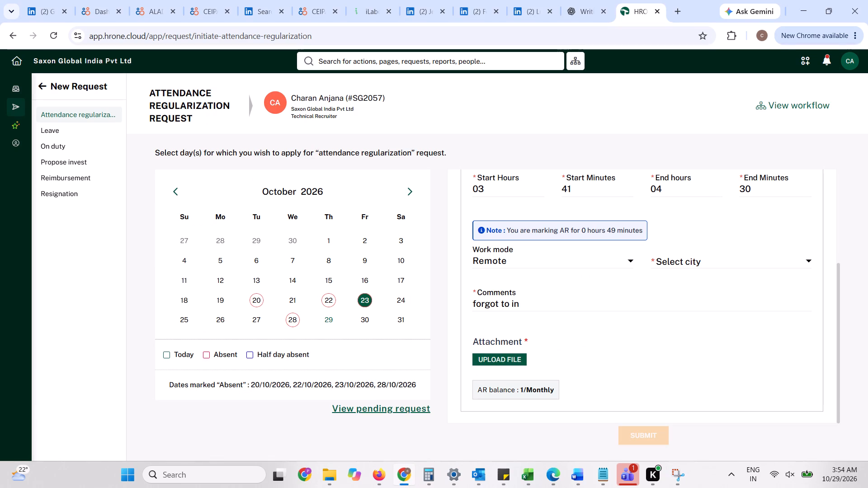
double_click(504, 304)
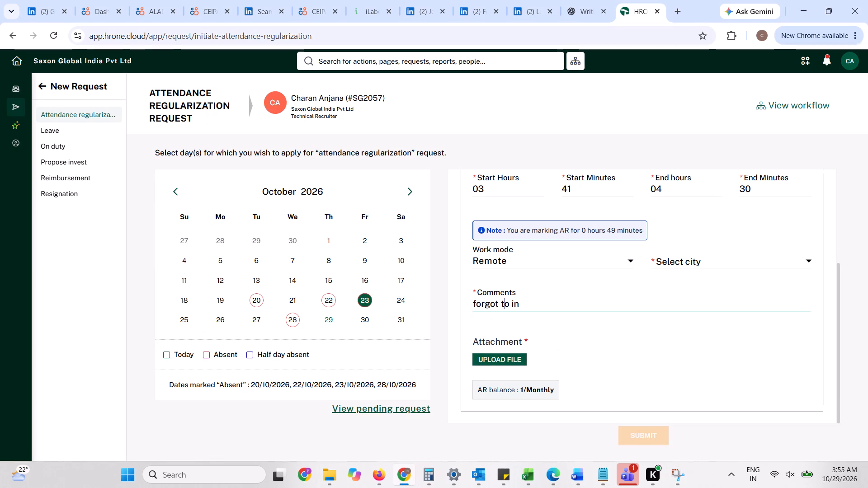
left_click(519, 305)
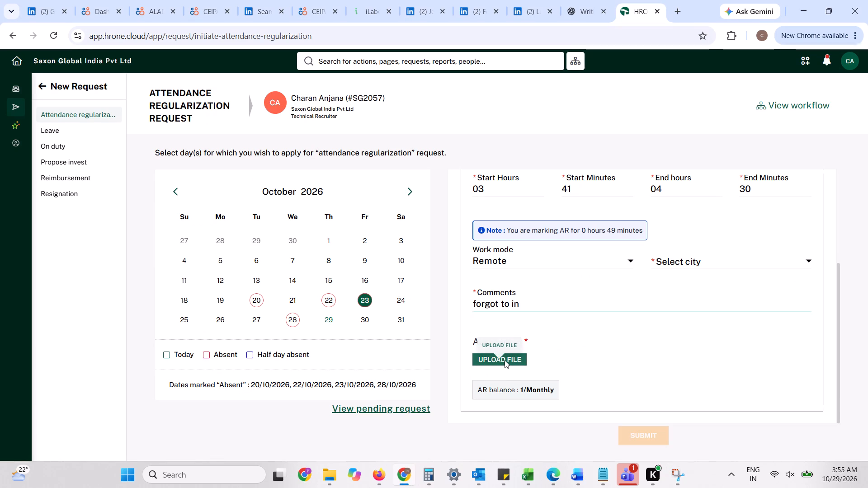
left_click(505, 360)
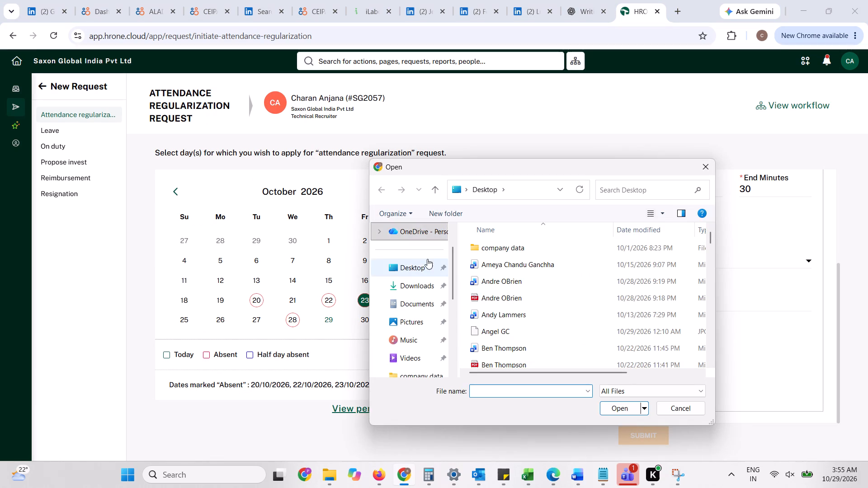
double_click(420, 274)
scroll(568, 311, "down", 12)
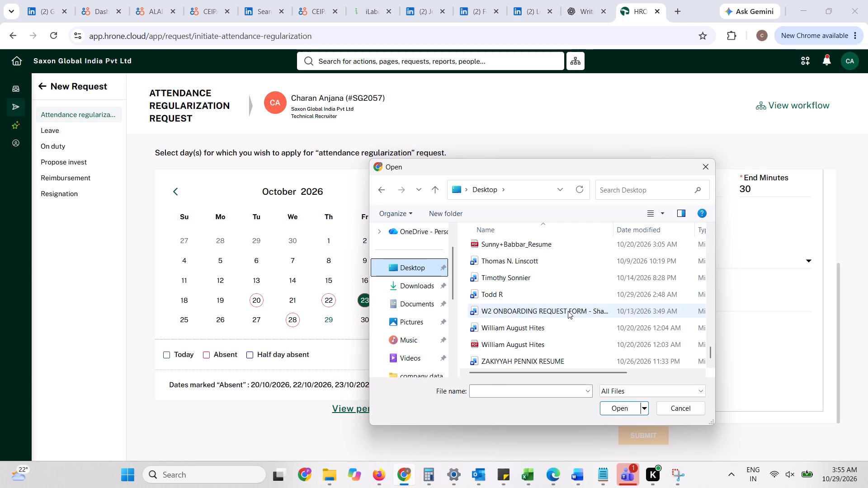
scroll(568, 311, "down", 7)
scroll(568, 311, "up", 7)
scroll(568, 311, "down", 1)
scroll(568, 311, "up", 1)
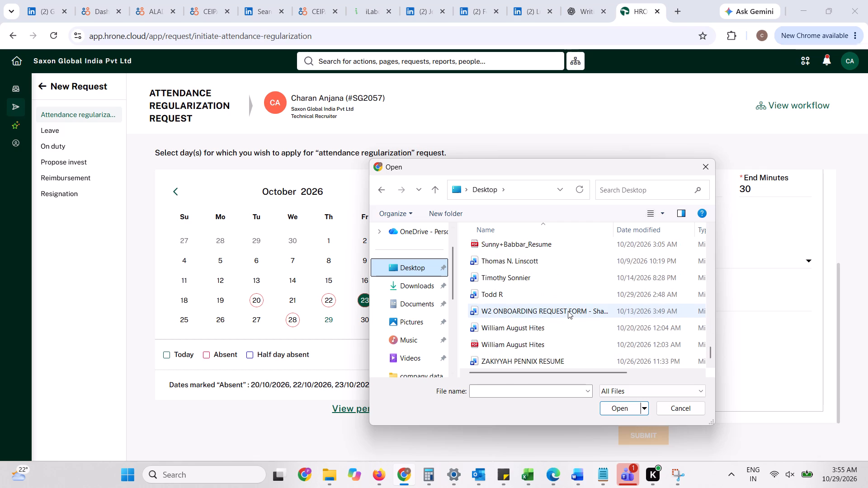
scroll(568, 311, "up", 2)
scroll(568, 311, "down", 4)
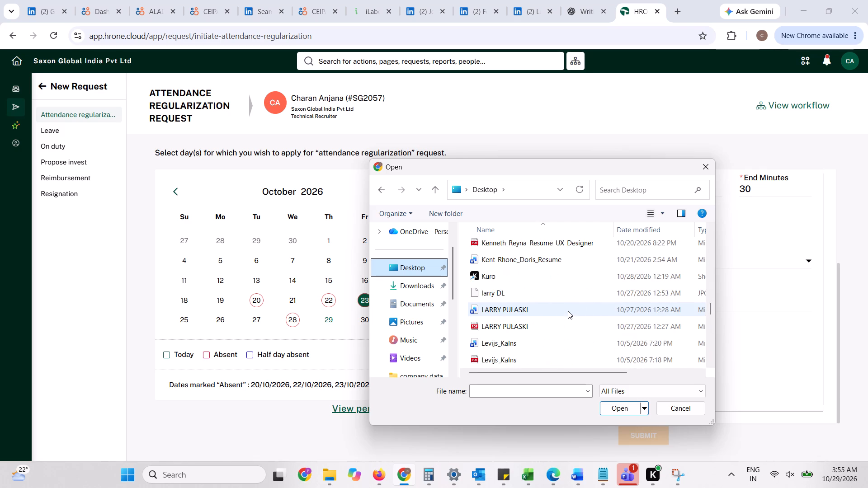
scroll(568, 311, "down", 3)
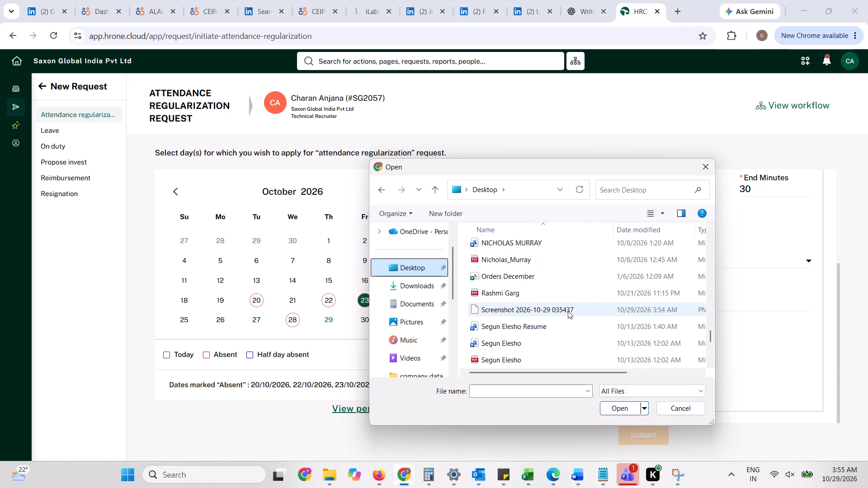
scroll(568, 311, "down", 1)
left_click(560, 308)
left_click(615, 400)
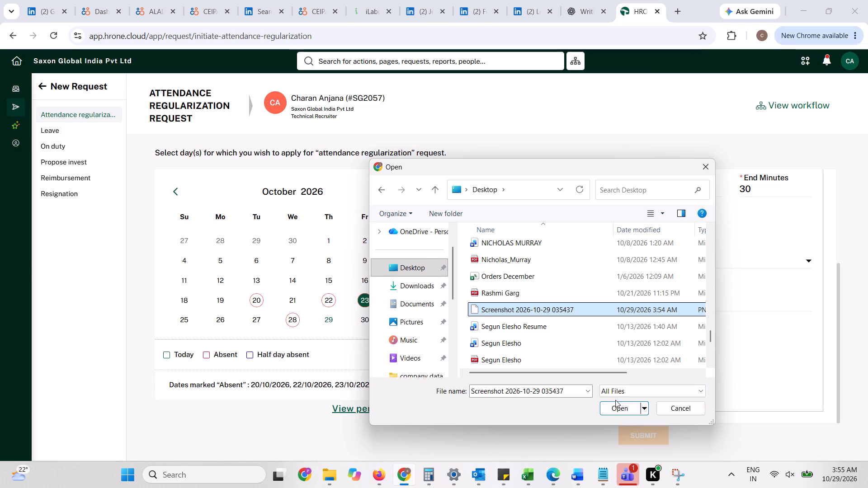
left_click(617, 404)
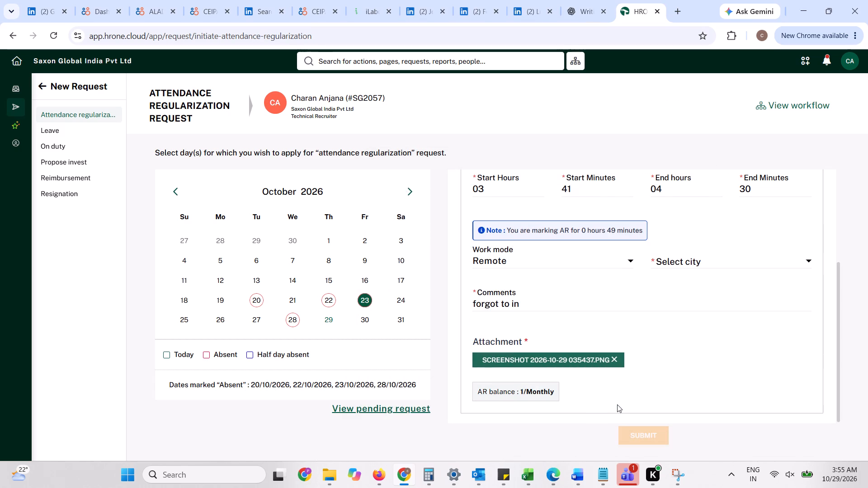
Set the request's city to Indore.
scroll(672, 375, "up", 2)
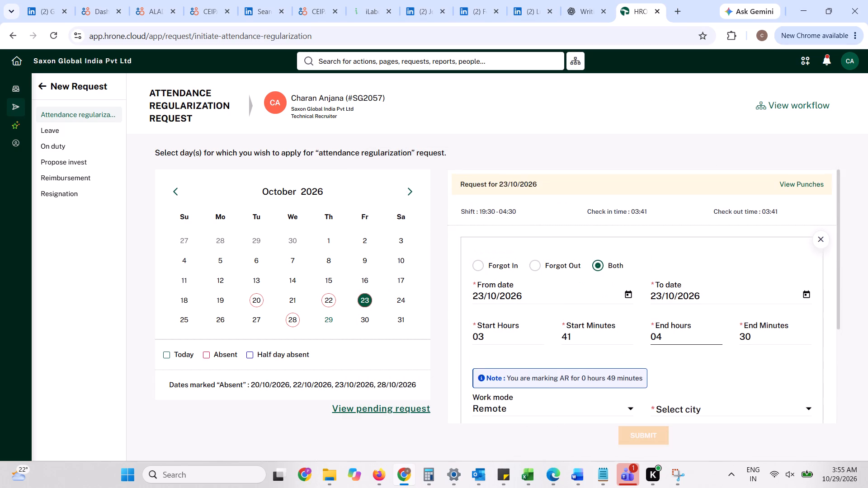
scroll(687, 332, "down", 1)
left_click(707, 326)
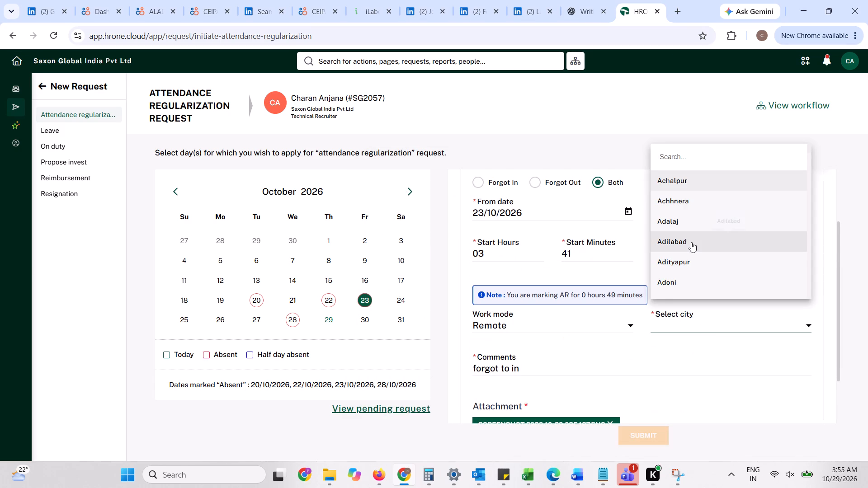
scroll(691, 242, "down", 1)
type("indor")
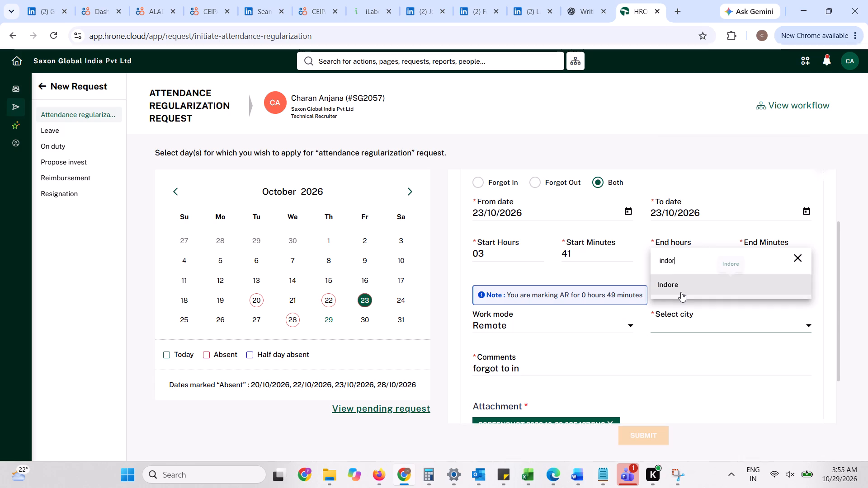
left_click(680, 288)
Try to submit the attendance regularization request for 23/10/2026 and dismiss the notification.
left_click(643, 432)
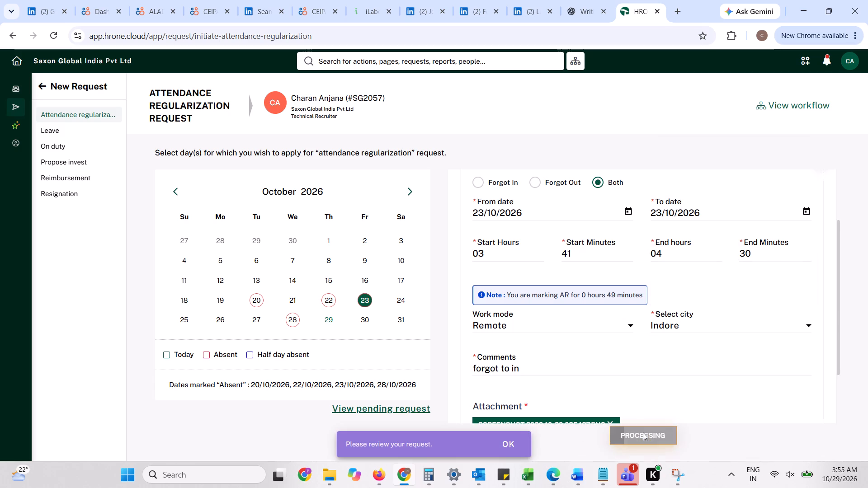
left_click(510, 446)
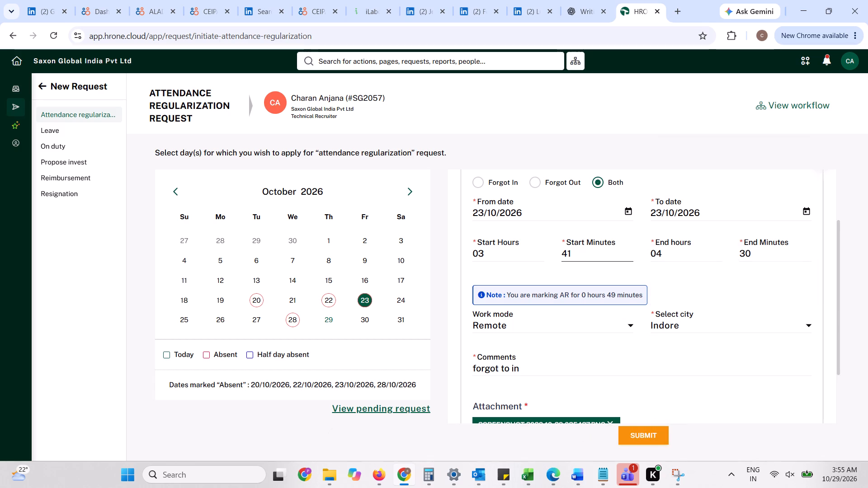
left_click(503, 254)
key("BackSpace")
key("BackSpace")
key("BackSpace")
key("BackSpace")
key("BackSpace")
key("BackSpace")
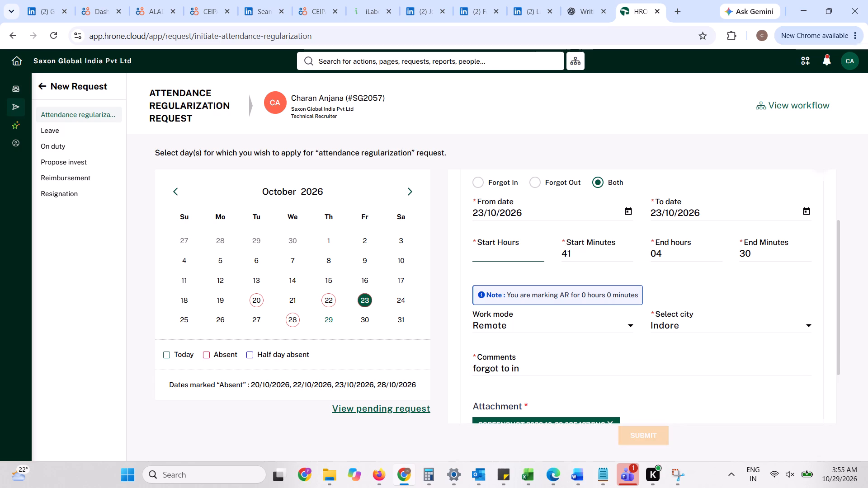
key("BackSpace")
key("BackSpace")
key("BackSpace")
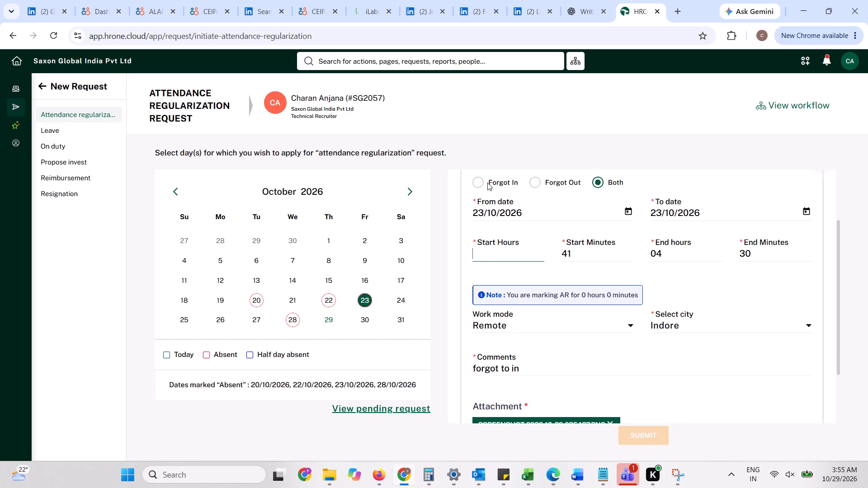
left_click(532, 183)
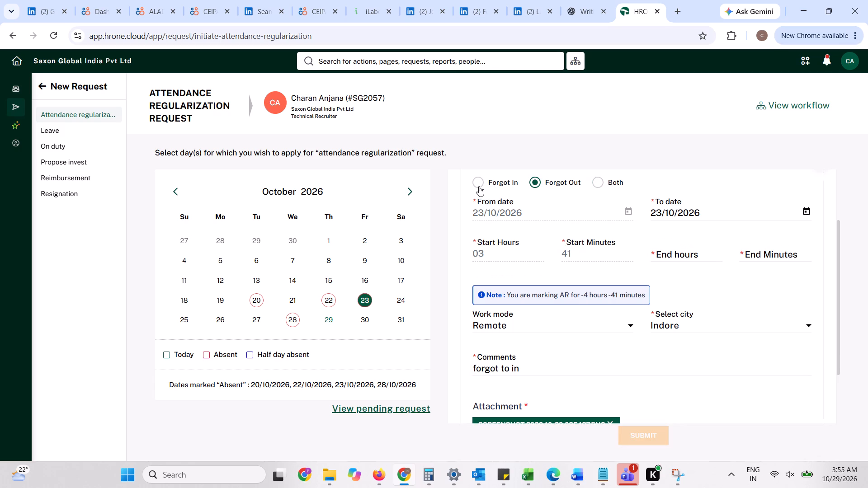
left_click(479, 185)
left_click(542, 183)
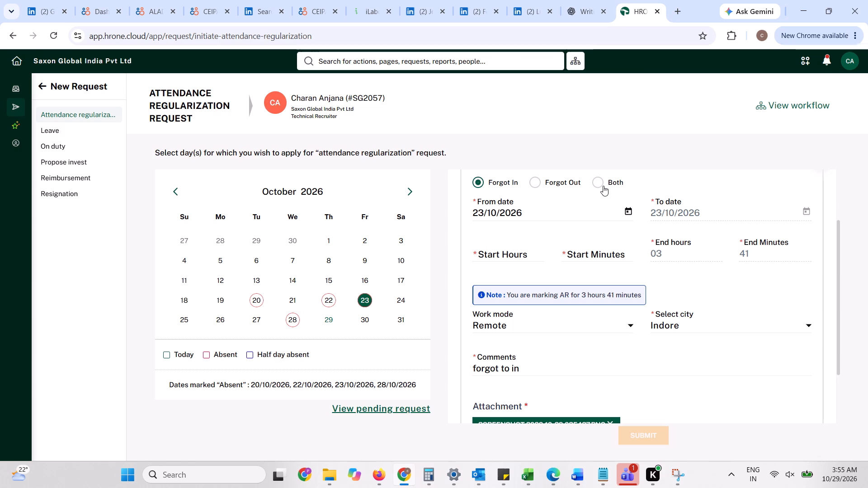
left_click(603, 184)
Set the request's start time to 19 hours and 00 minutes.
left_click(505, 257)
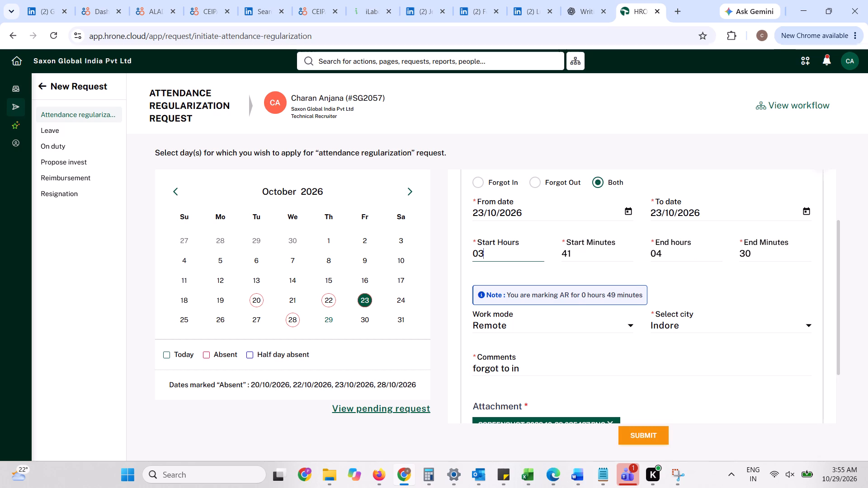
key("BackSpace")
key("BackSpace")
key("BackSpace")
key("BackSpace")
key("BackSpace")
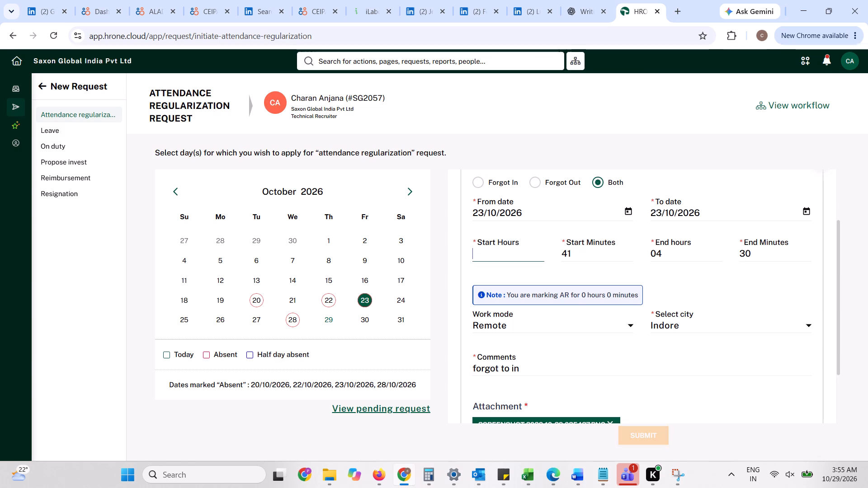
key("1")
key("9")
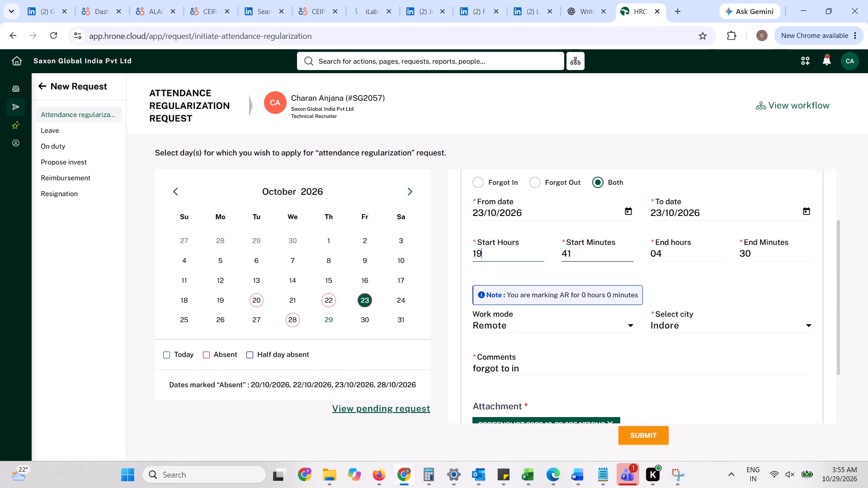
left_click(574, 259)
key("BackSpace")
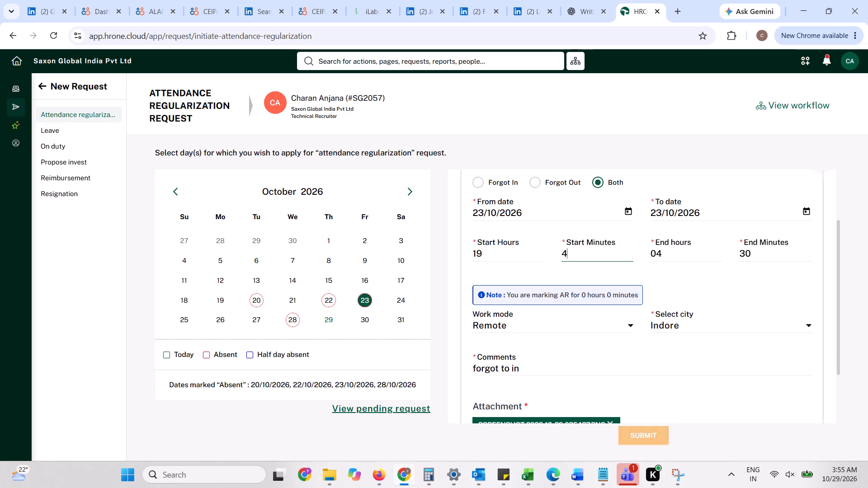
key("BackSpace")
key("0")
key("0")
Set the request's end time to 04 hours and 00 minutes.
left_click(694, 258)
key("BackSpace")
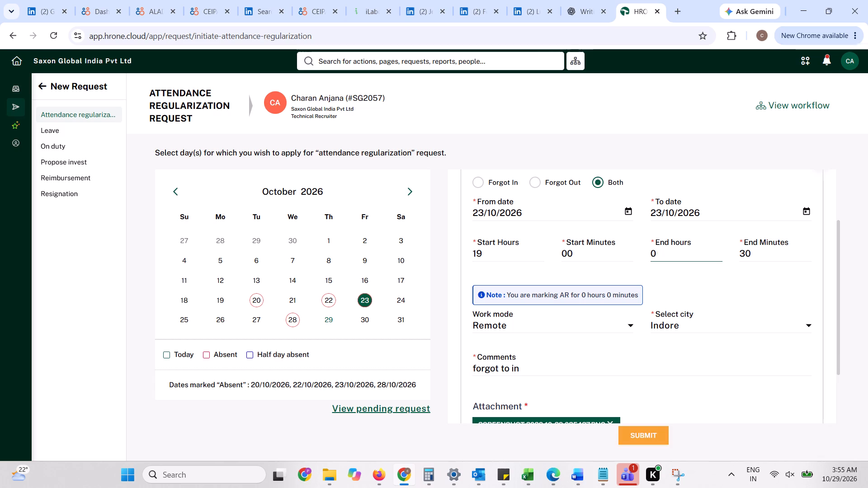
key("BackSpace")
key("BackSpace")
type("04")
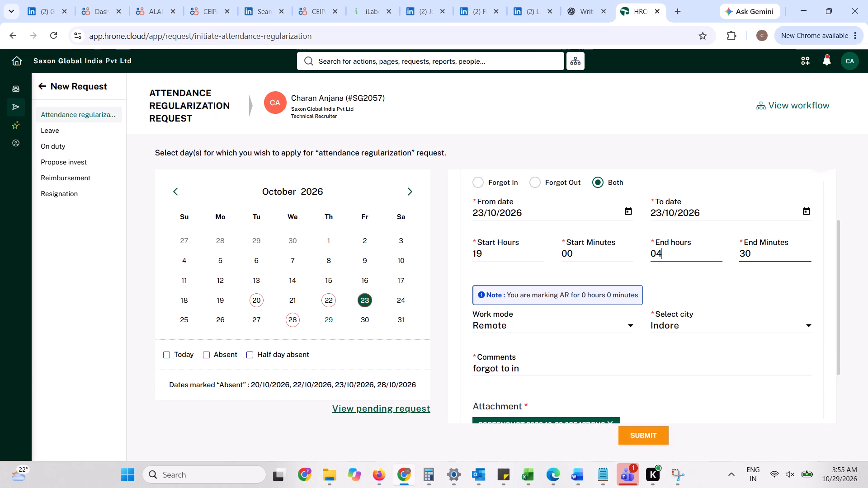
left_click(752, 257)
key("BackSpace")
key("BackSpace")
key("0")
key("0")
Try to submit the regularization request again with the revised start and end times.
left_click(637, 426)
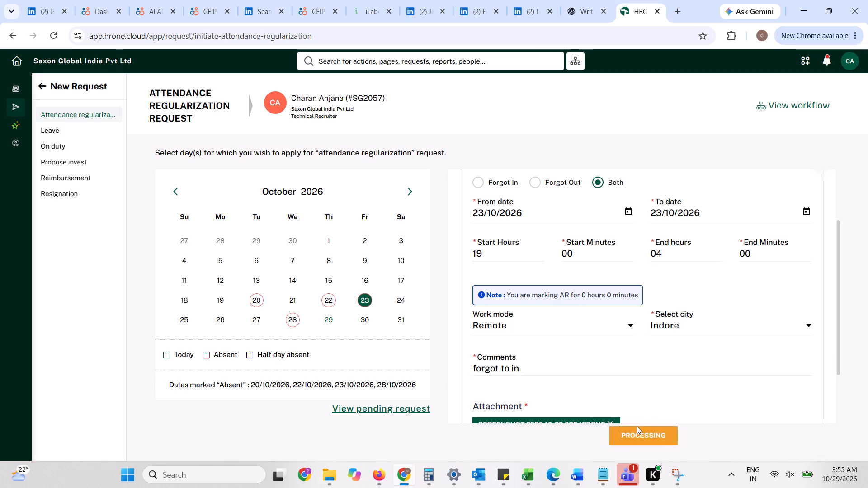
Set the request's start time to 18 hours and 30 minutes.
left_click(503, 256)
key("BackSpace")
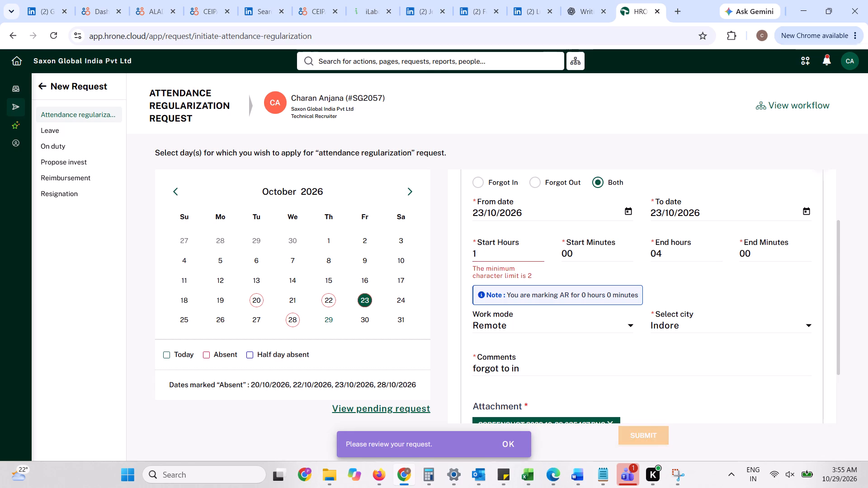
key("8")
left_click(596, 256)
key("BackSpace")
key("BackSpace")
key("BackSpace")
key("3")
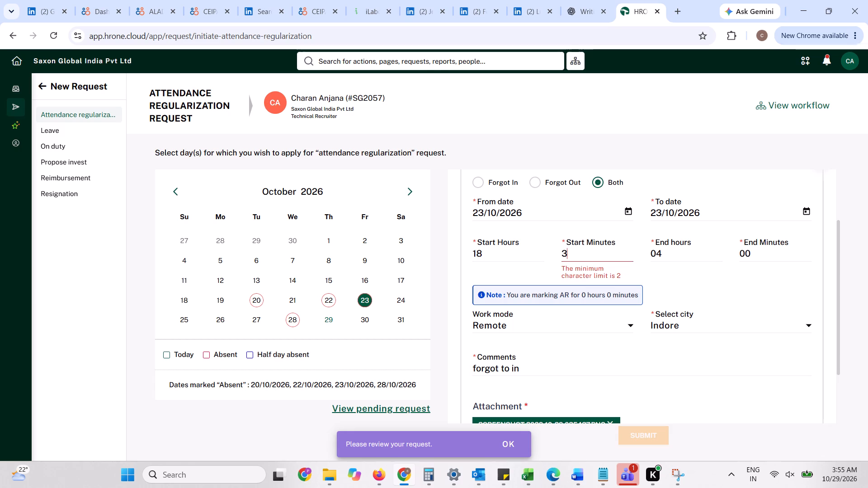
key("0")
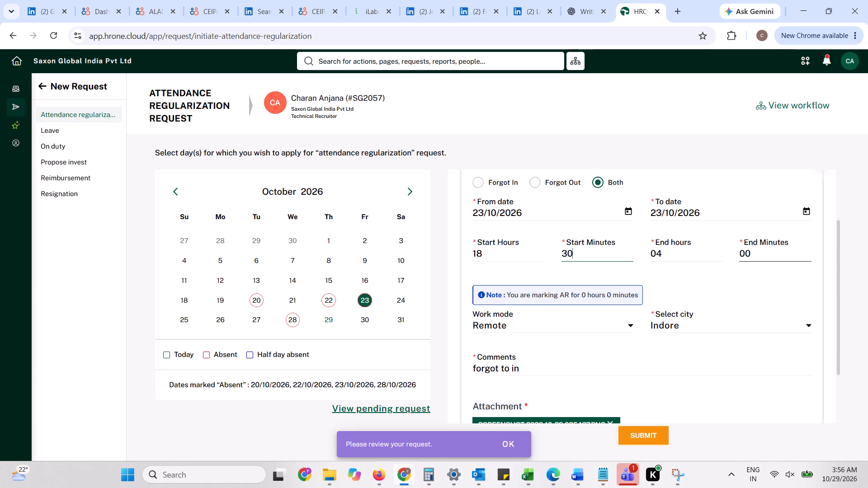
Open the request's End Minutes value for editing.
left_click(753, 256)
Set the regularization request's start hours to 19.
scroll(661, 256, "up", 5)
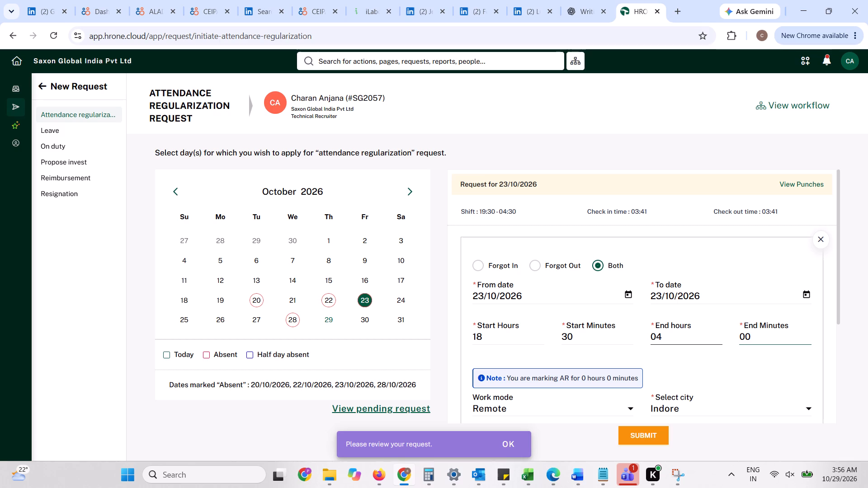
left_click(493, 339)
key("BackSpace")
key("BackSpace")
key("BackSpace")
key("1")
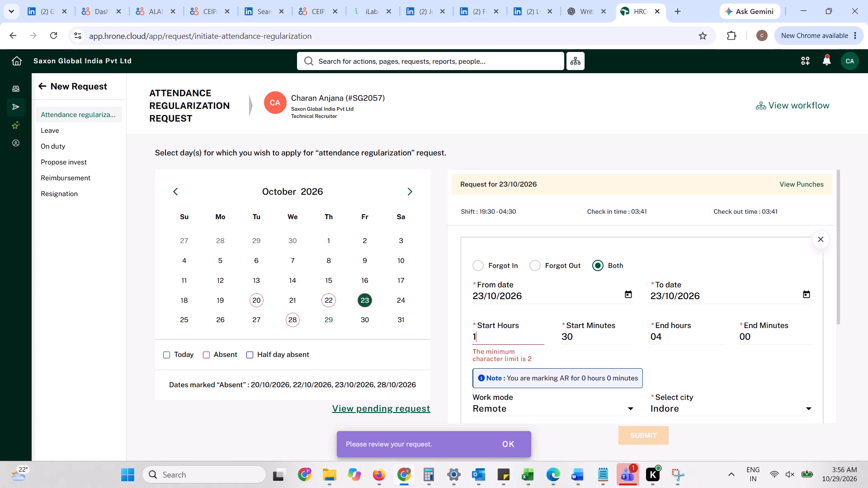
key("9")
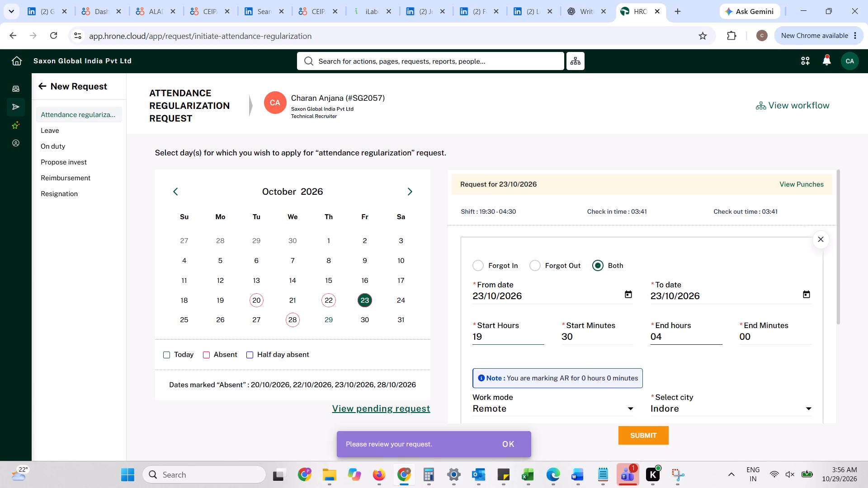
Set the regularization request's end minutes to 30.
left_click(768, 336)
key("BackSpace")
key("BackSpace")
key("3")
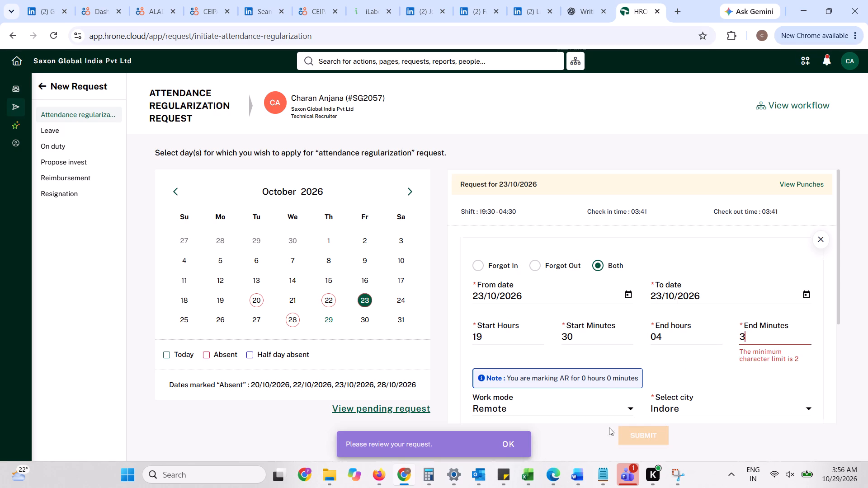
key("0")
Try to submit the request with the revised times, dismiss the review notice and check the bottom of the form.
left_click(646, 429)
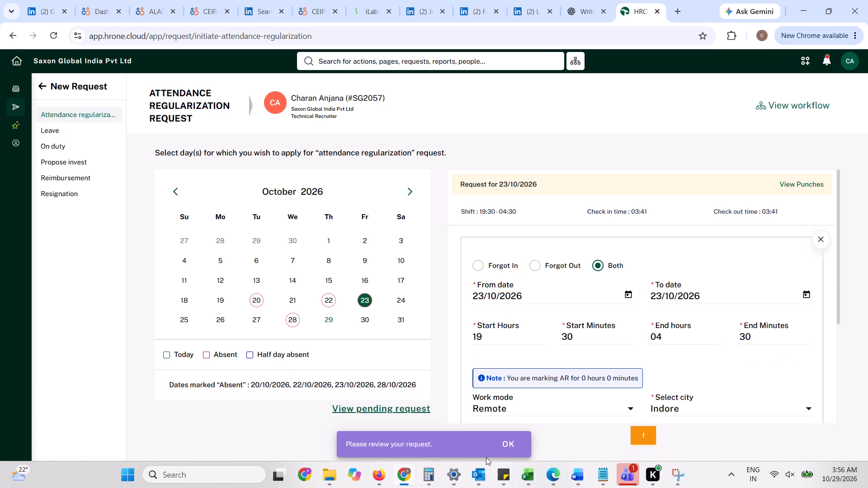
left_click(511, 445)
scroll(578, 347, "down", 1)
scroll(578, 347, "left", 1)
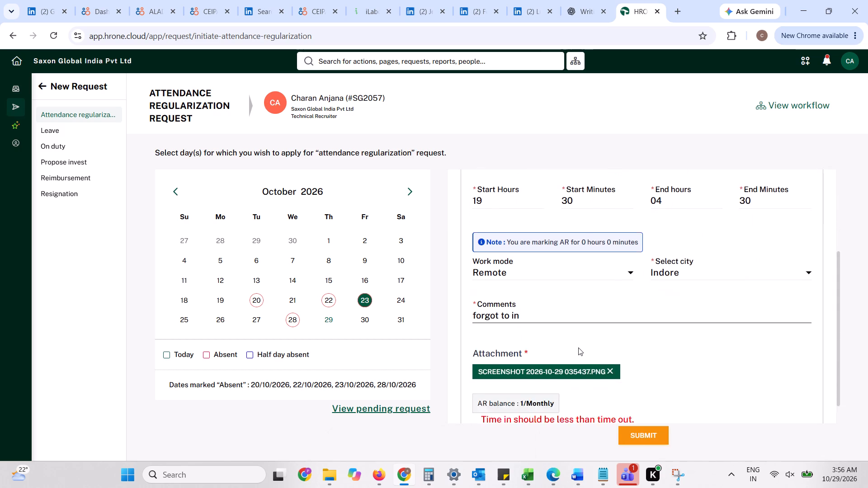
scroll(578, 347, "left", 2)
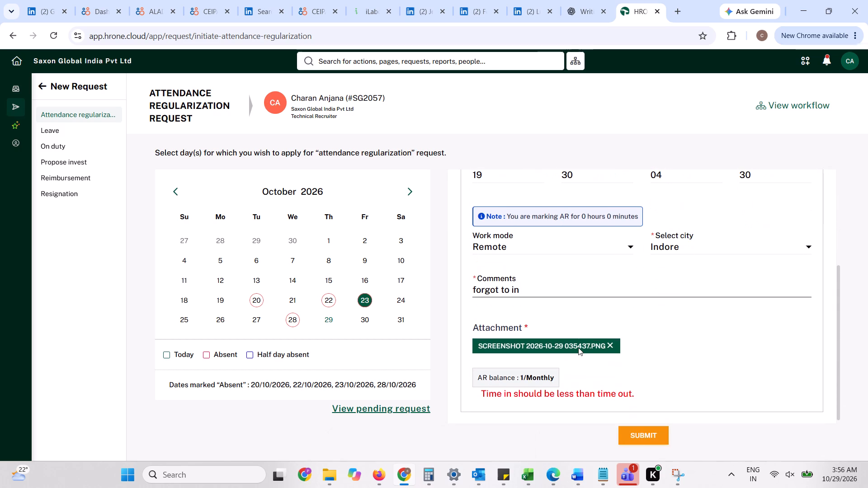
Change the request's To date to 24/10/2026.
scroll(578, 347, "left", 1)
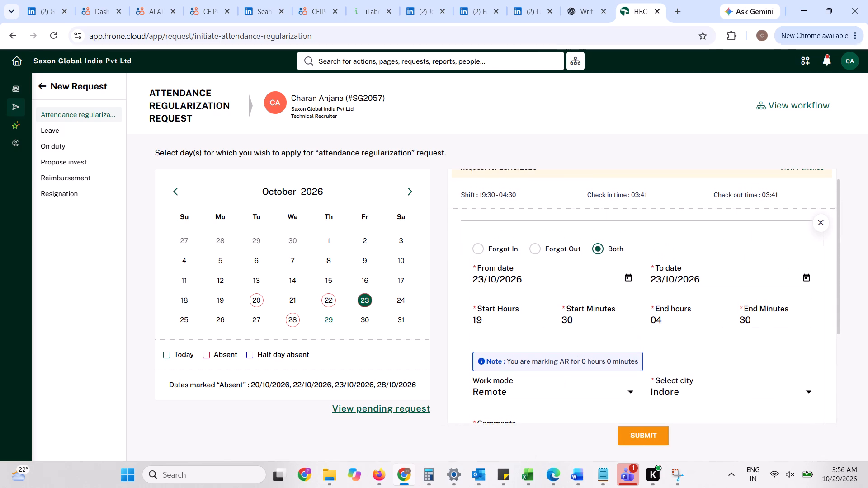
left_click(801, 277)
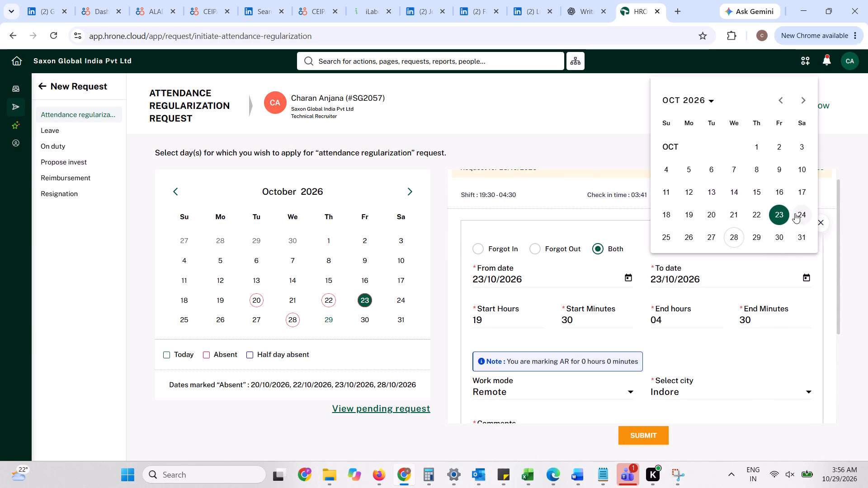
left_click(797, 214)
Submit the attendance regularization request with the revised To date.
left_click(644, 436)
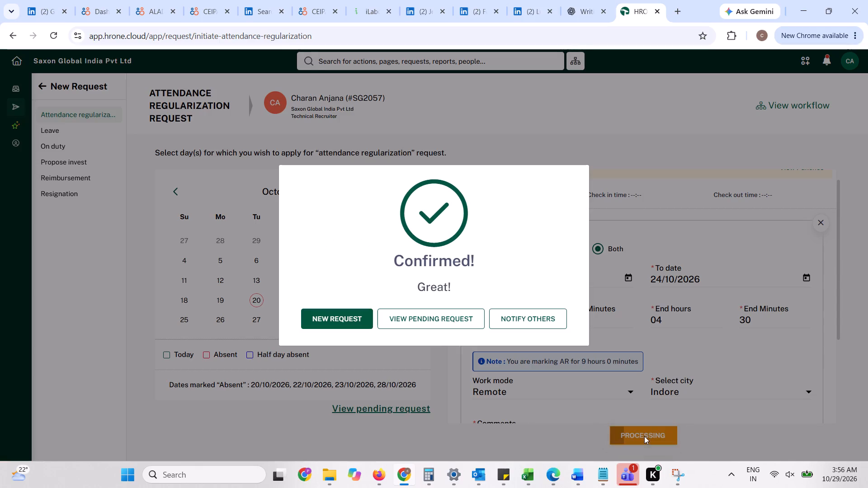
View the pending requests to check the submitted request's approval workflow.
left_click(413, 319)
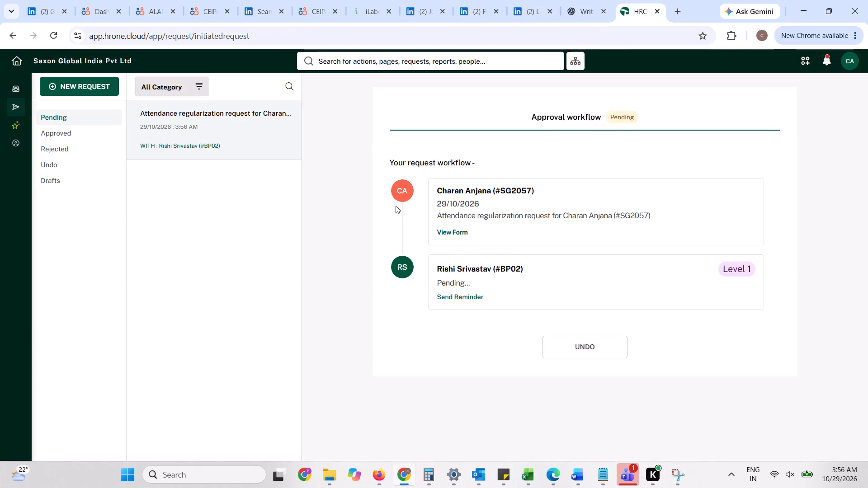
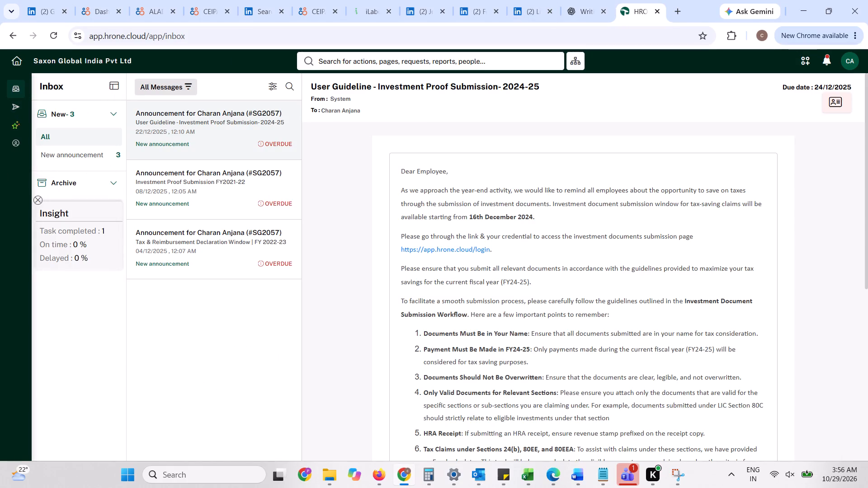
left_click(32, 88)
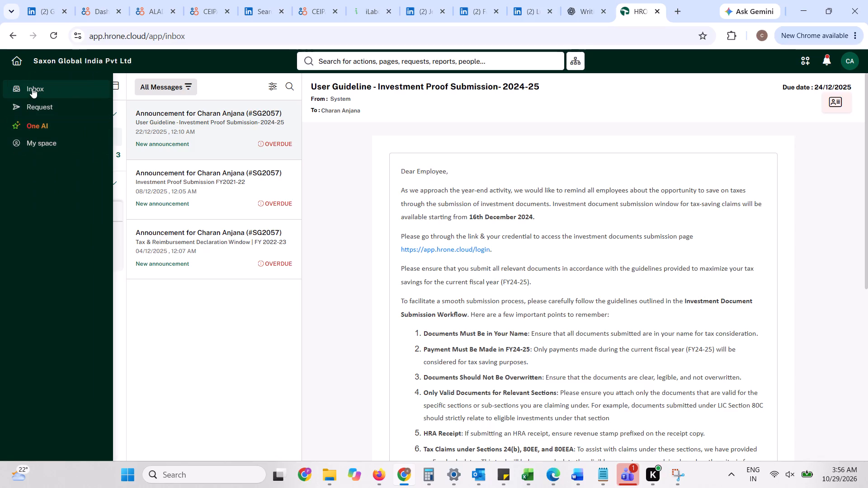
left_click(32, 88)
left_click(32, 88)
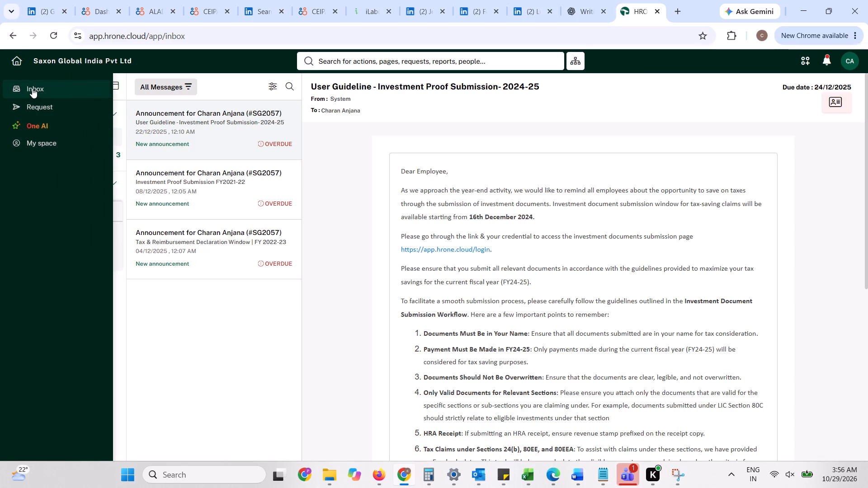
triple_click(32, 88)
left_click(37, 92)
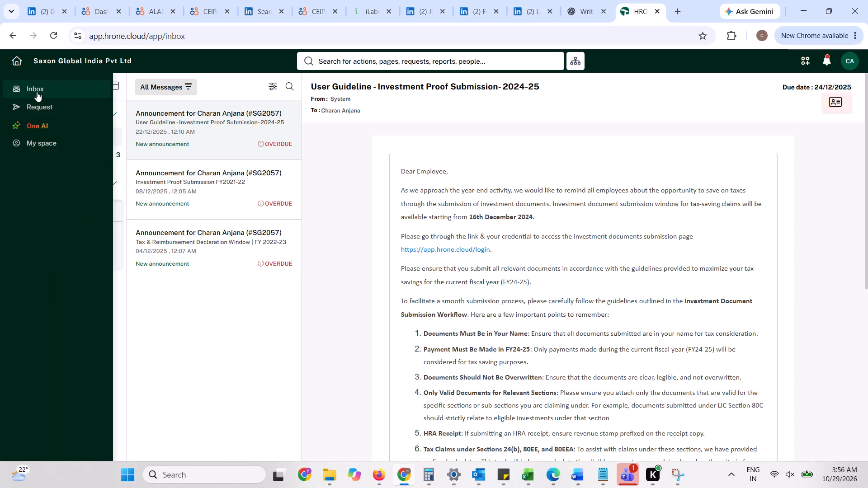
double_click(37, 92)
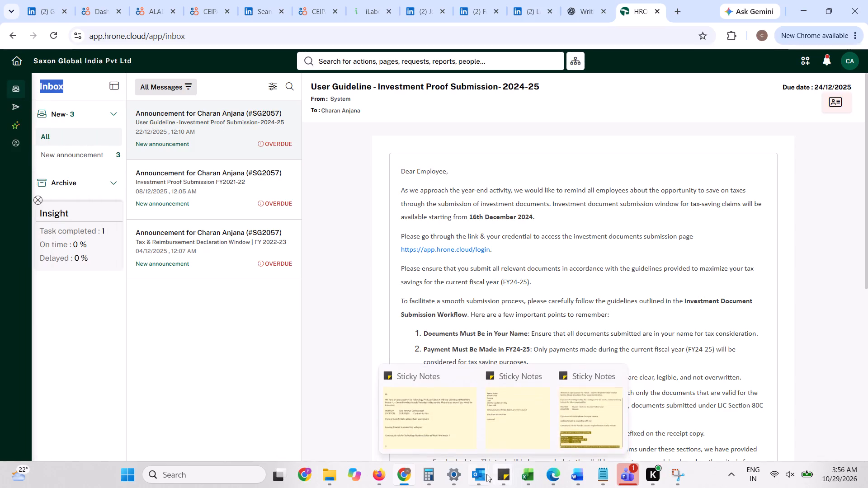
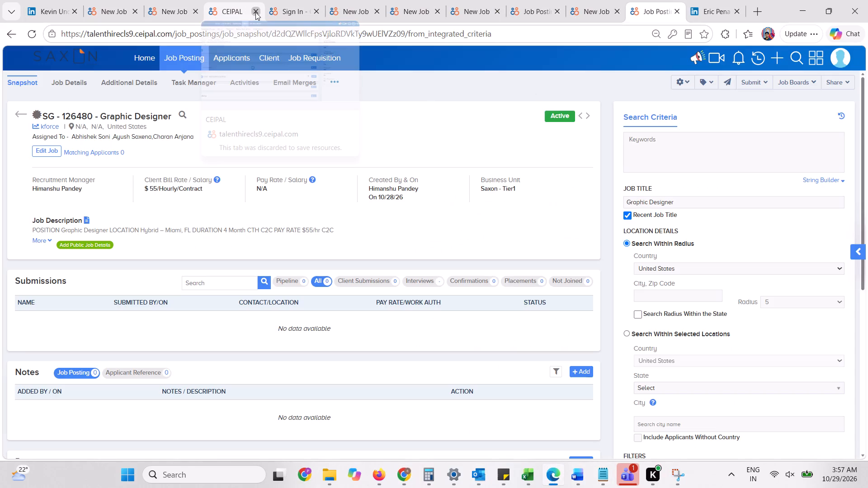
Close the unneeded CEIPAL, Sign In and surplus job browser tabs between the first New Job tabs and the Graphic Designer posting.
triple_click(255, 12)
double_click(255, 12)
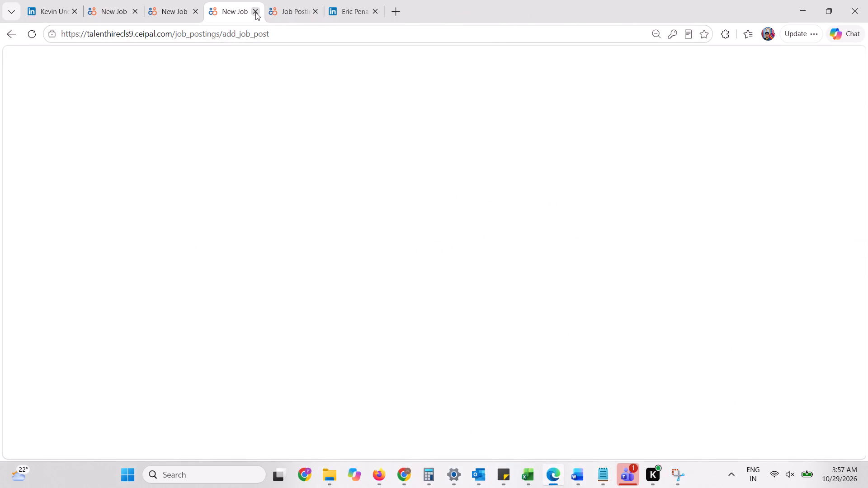
Return to the Graphic Designer job posting and open the full job postings list from there.
left_click(284, 0)
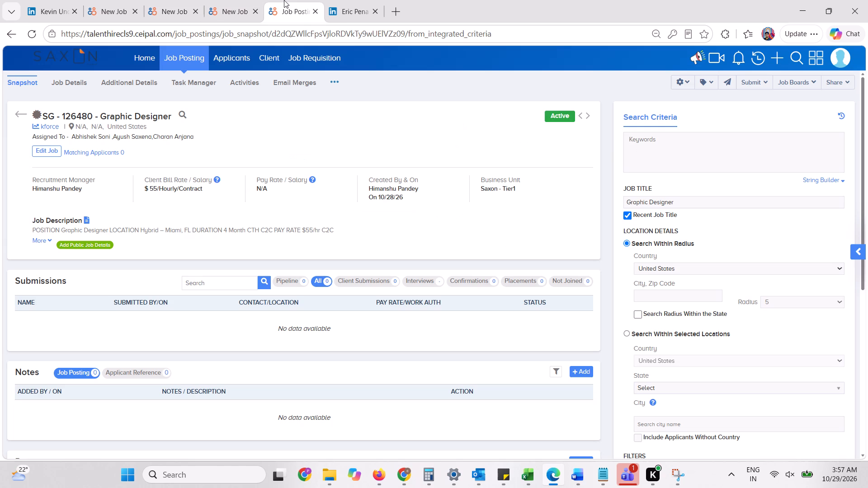
left_click(186, 61)
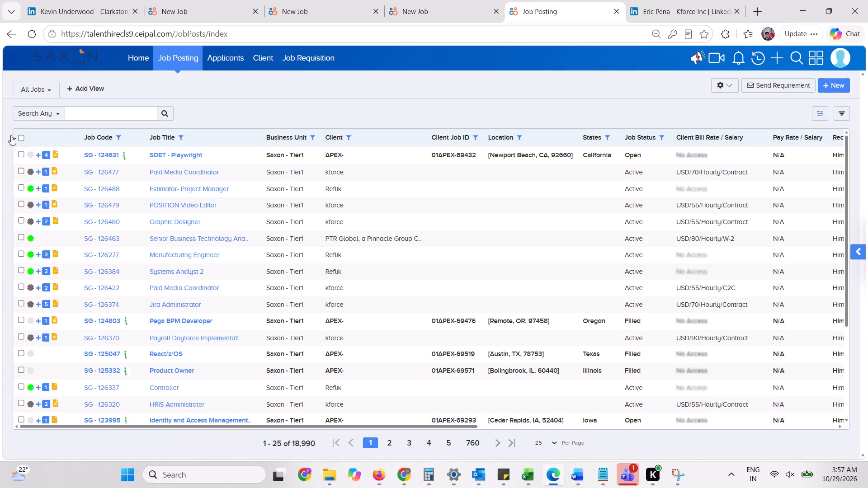
In CEIPAL's job postings, set the submitted candidate's application status for Paid Media Coordinator job SG - 126477 to Submitted To Client/Vendor.
left_click(37, 169)
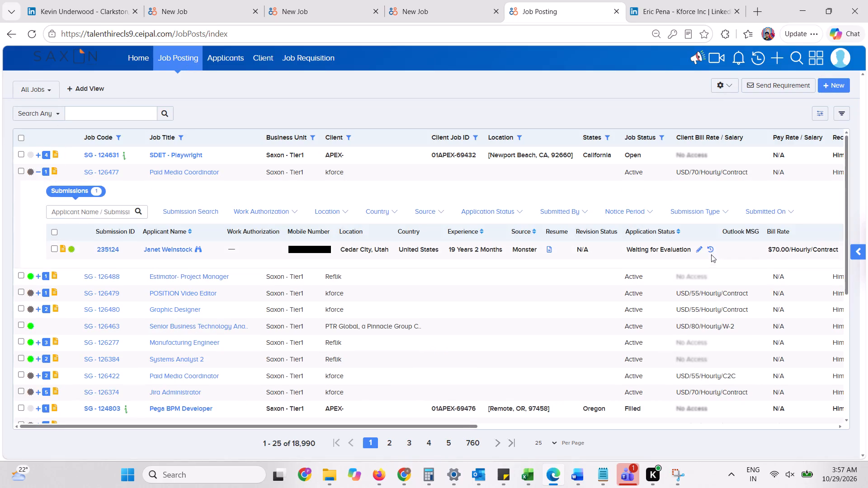
left_click(698, 250)
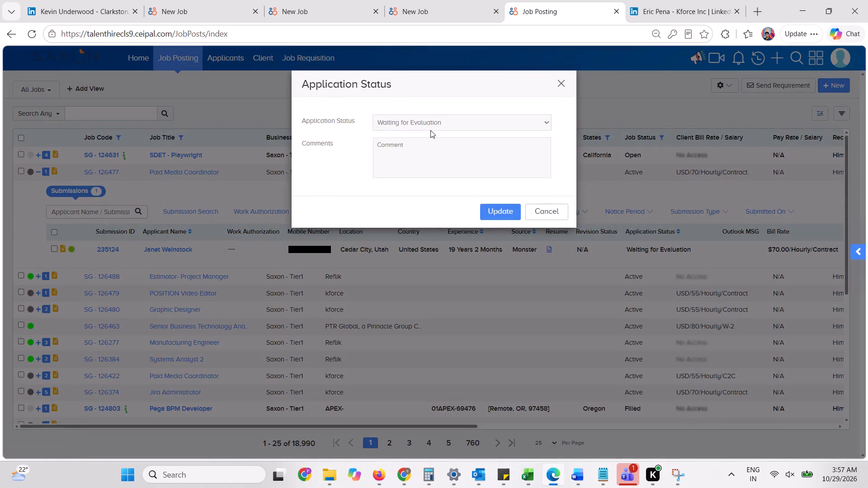
left_click(430, 128)
left_click(420, 238)
left_click(399, 153)
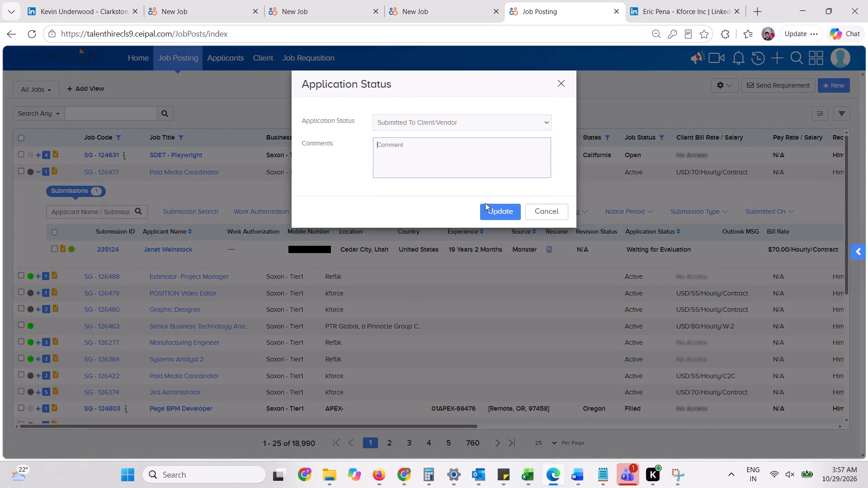
left_click(495, 213)
left_click(406, 141)
Add "." as the comment and save the application status update for Paid Media Coordinator job SG - 126477.
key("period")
left_click(500, 211)
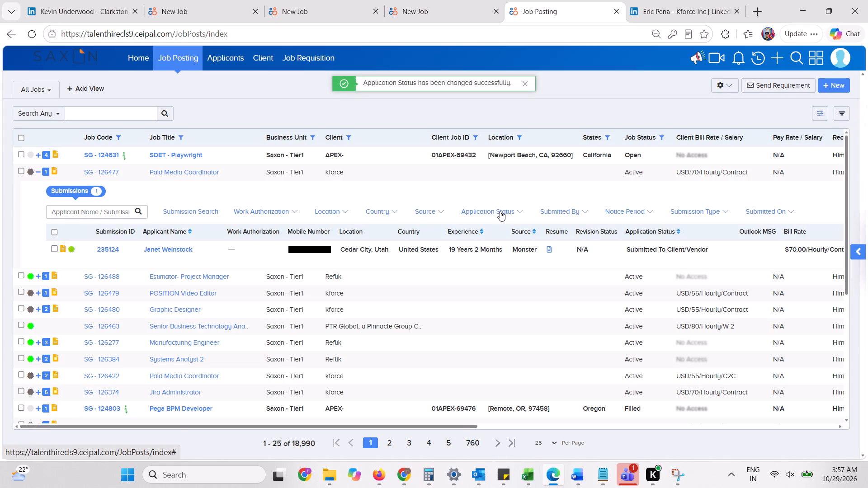
Update the candidate's application status for POSITION Video Editor job SG - 126479 to Submitted To Client/Vendor with the comment ".".
scroll(143, 196, "down", 1)
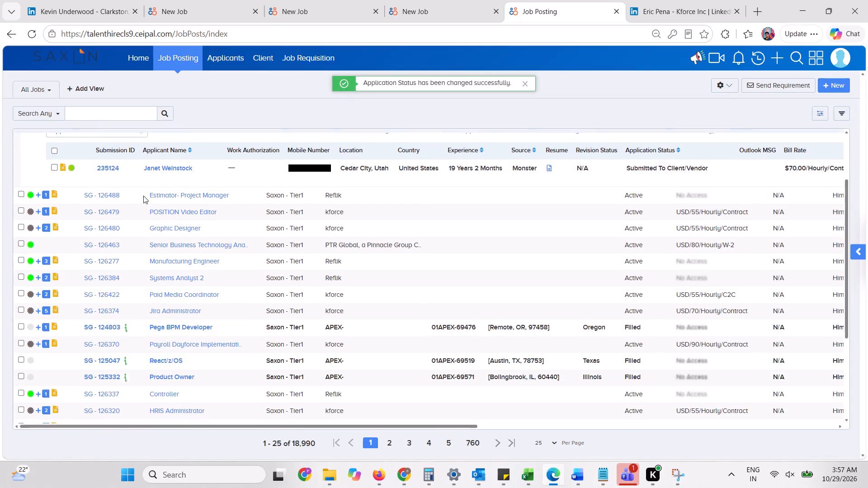
scroll(143, 196, "down", 1)
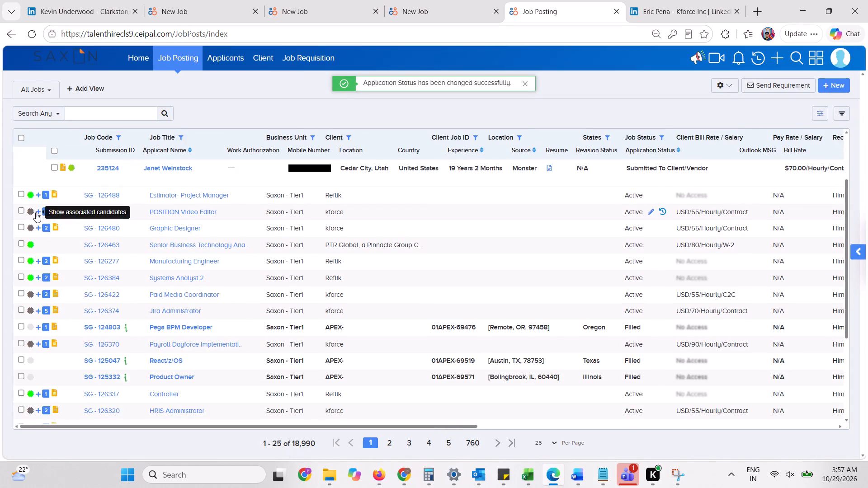
left_click(36, 212)
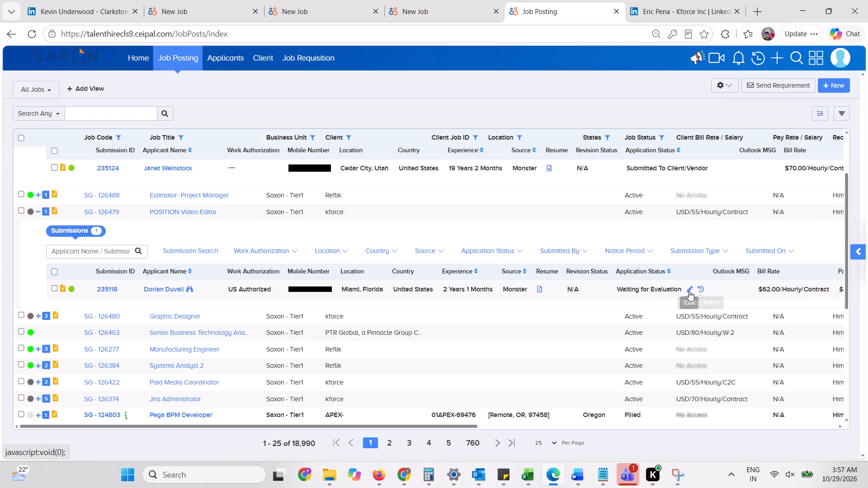
left_click(689, 291)
left_click(404, 123)
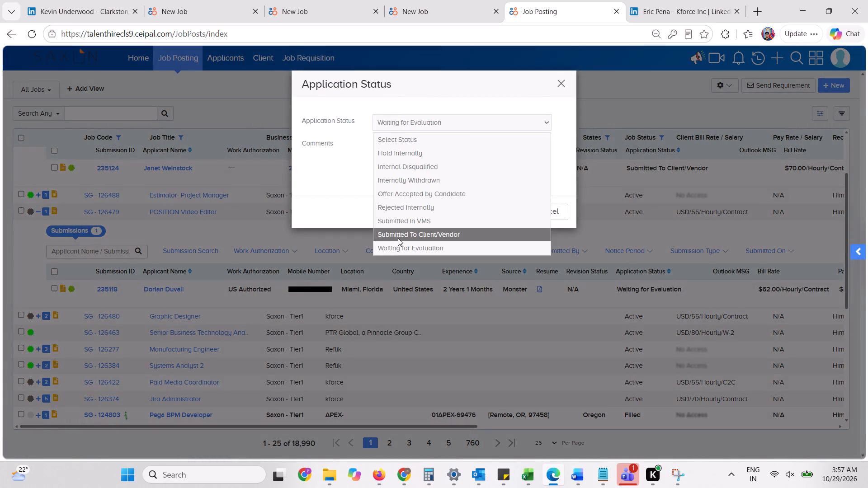
left_click(398, 238)
left_click(395, 166)
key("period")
left_click(502, 213)
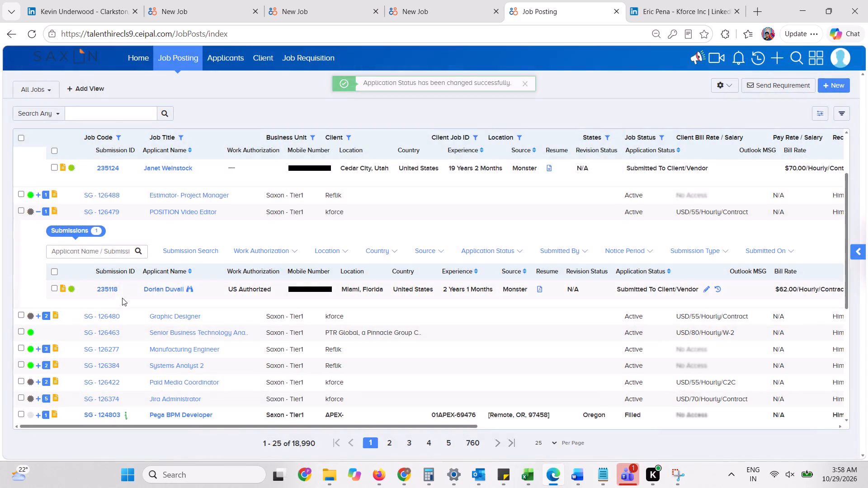
Show the associated candidates of Graphic Designer job SG - 126480.
scroll(75, 308, "down", 1)
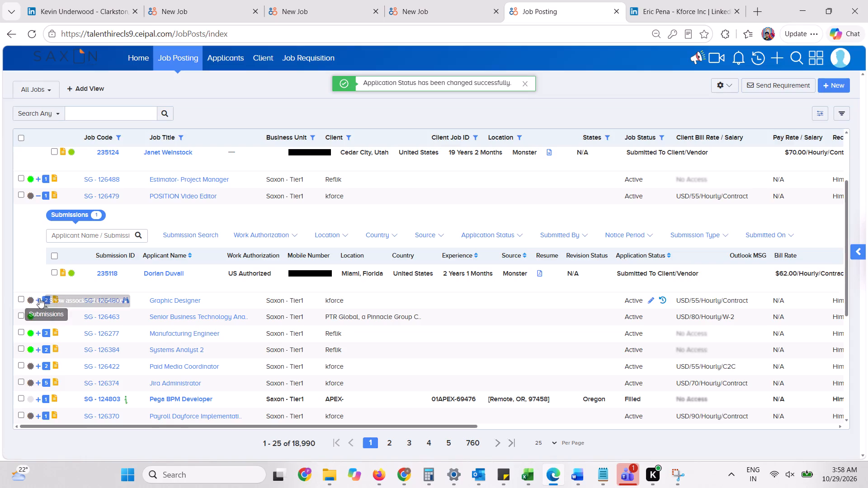
left_click(38, 298)
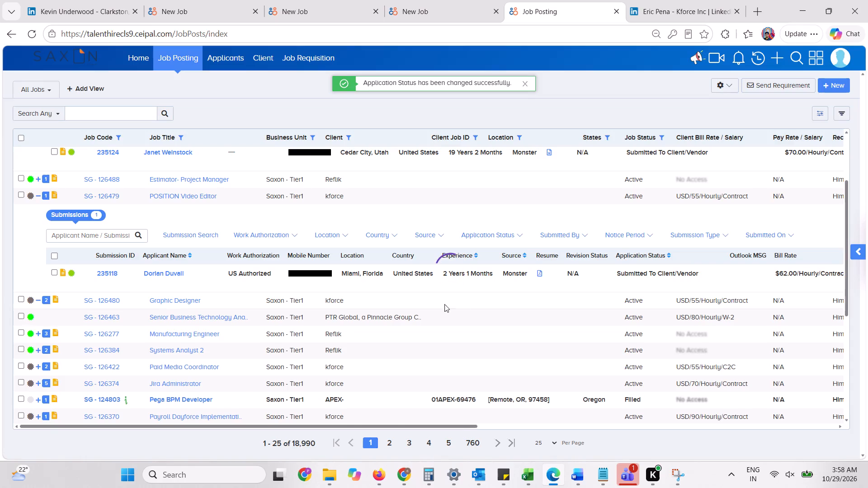
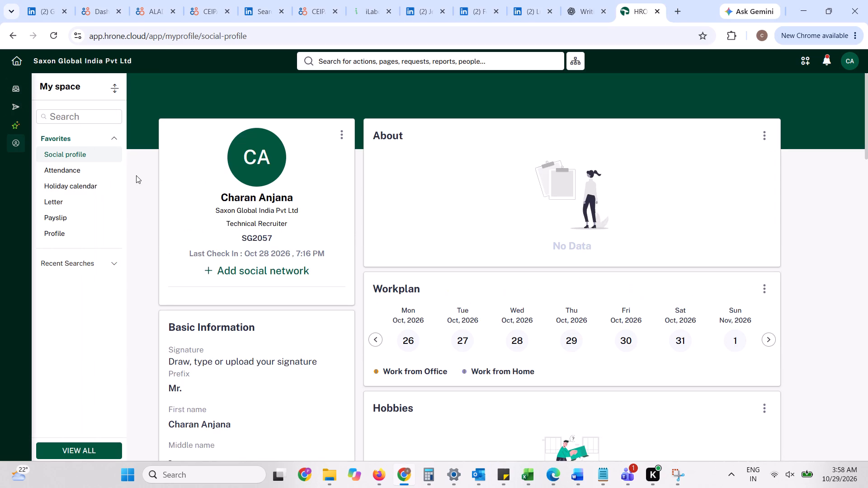
Open the employee's own attendance calendar from My space in HROne.
scroll(616, 328, "left", 1)
left_click(55, 172)
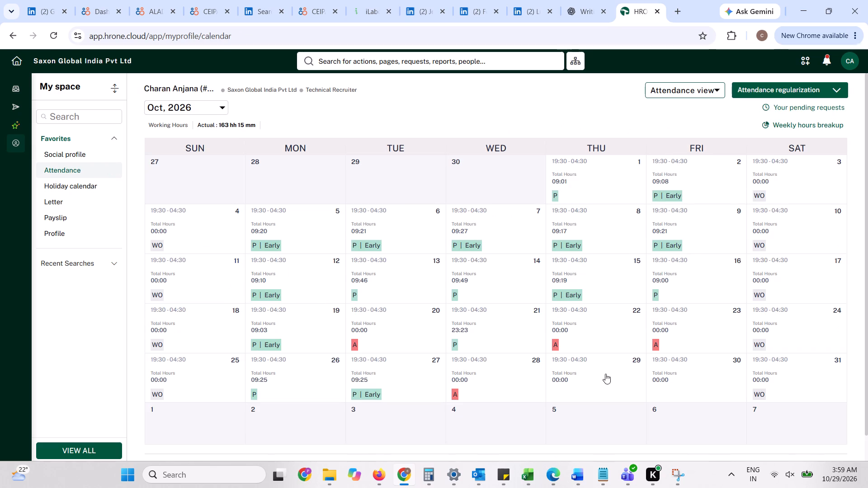
Check the attendance and clocking details for 29 and 28 October 2026 in the HROne attendance calendar.
left_click(592, 377)
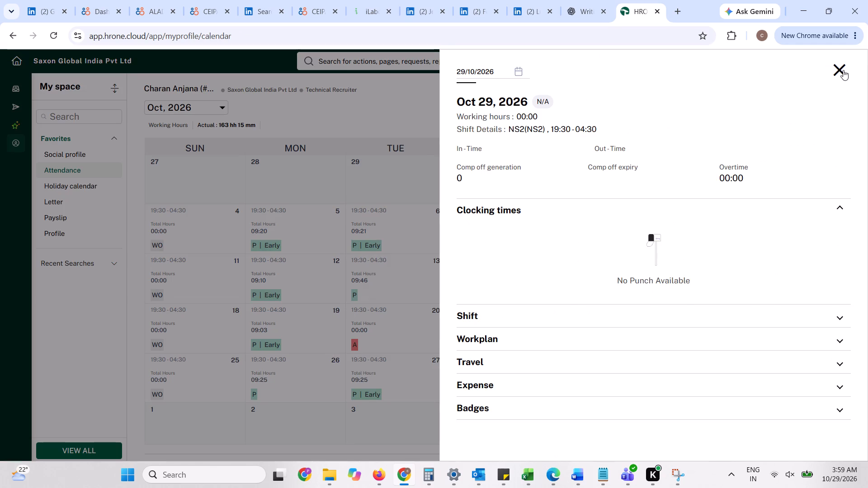
left_click(843, 69)
left_click(499, 376)
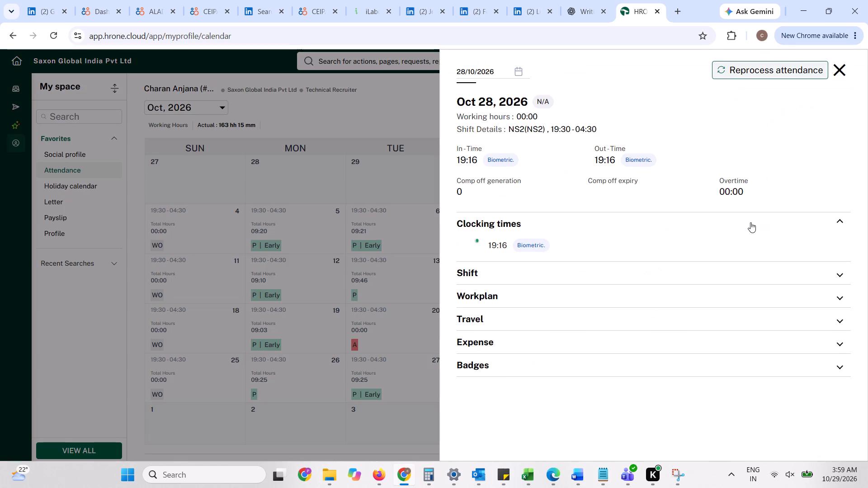
left_click(840, 68)
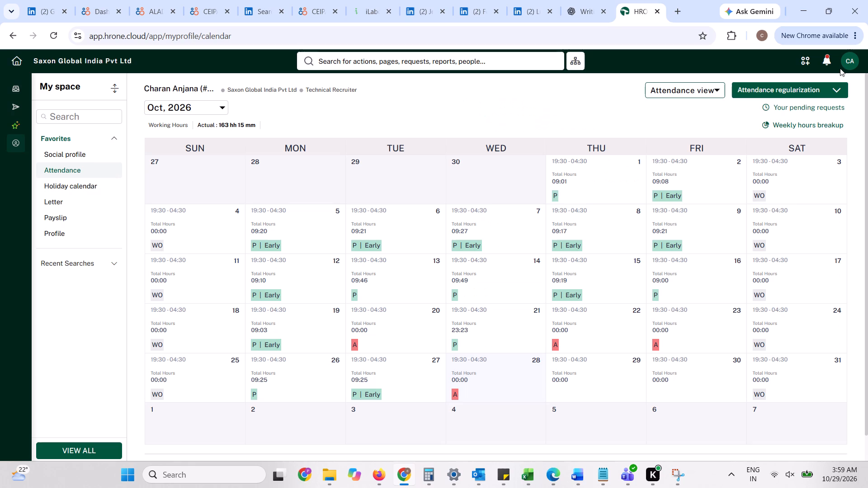